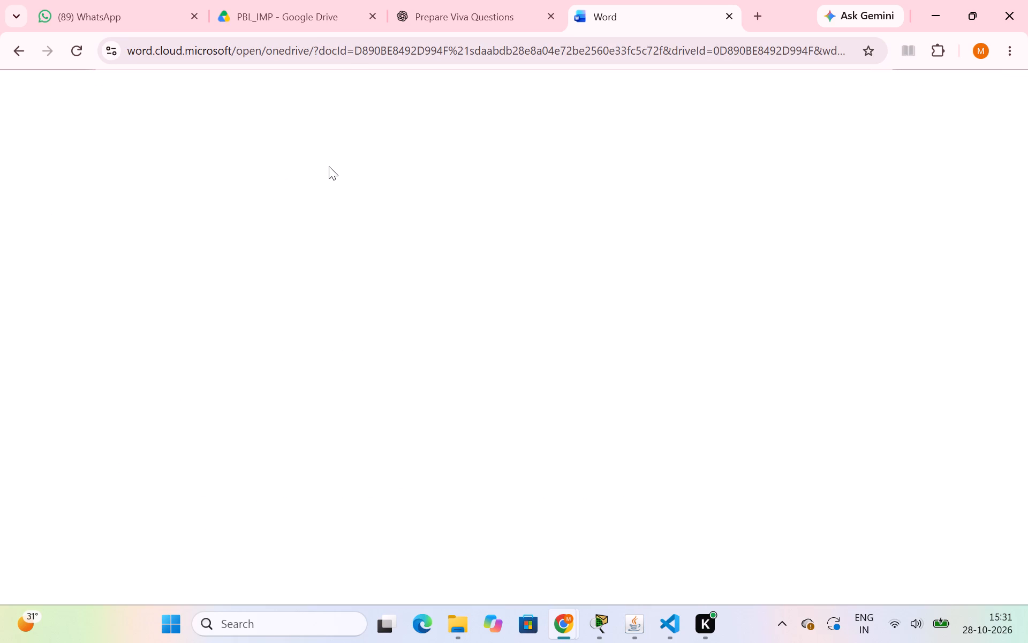
Copy the text of question 18, on the Sliding Window protocol, from the CN_PBL_40_Marks PDF in Google Drive.
click(282, 23)
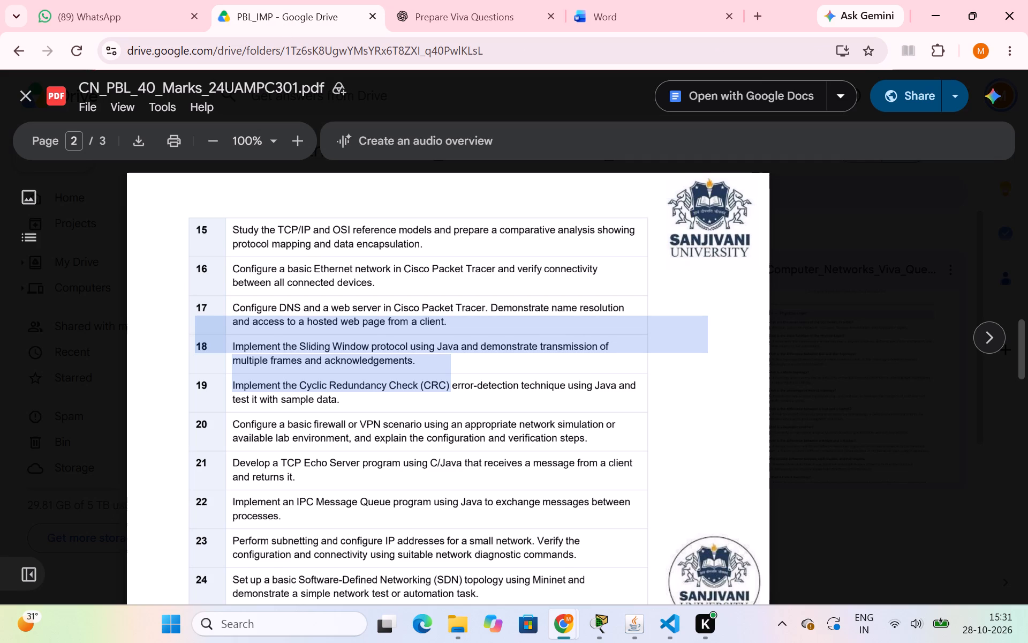
click(607, 350)
drag(413, 361, 239, 349)
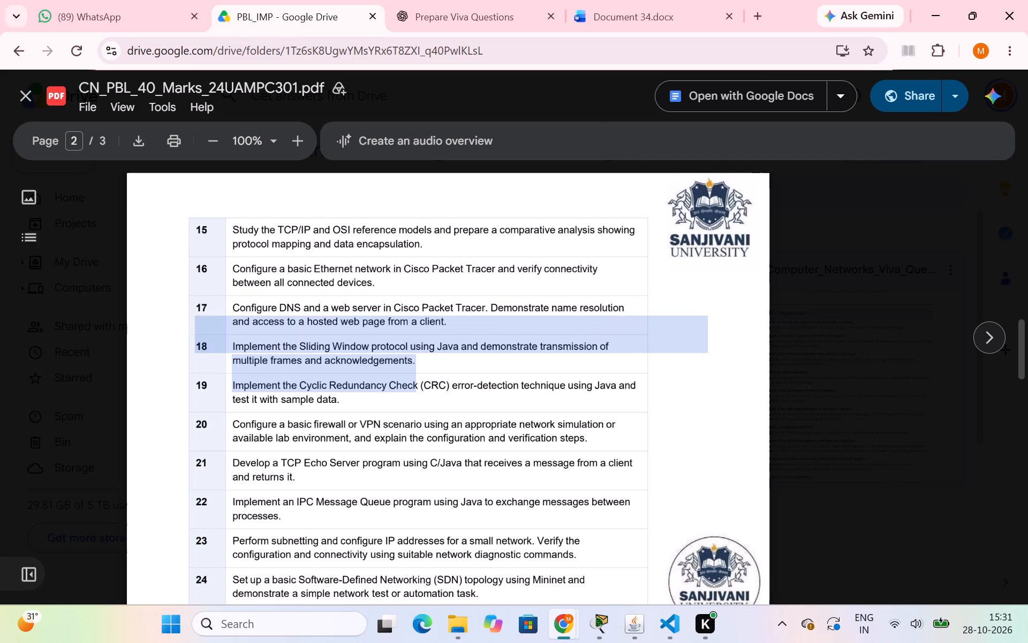
drag(239, 349, 238, 346)
key(ctrl+c)
Paste the copied Sliding Window question at the start of the new Word document.
click(631, 18)
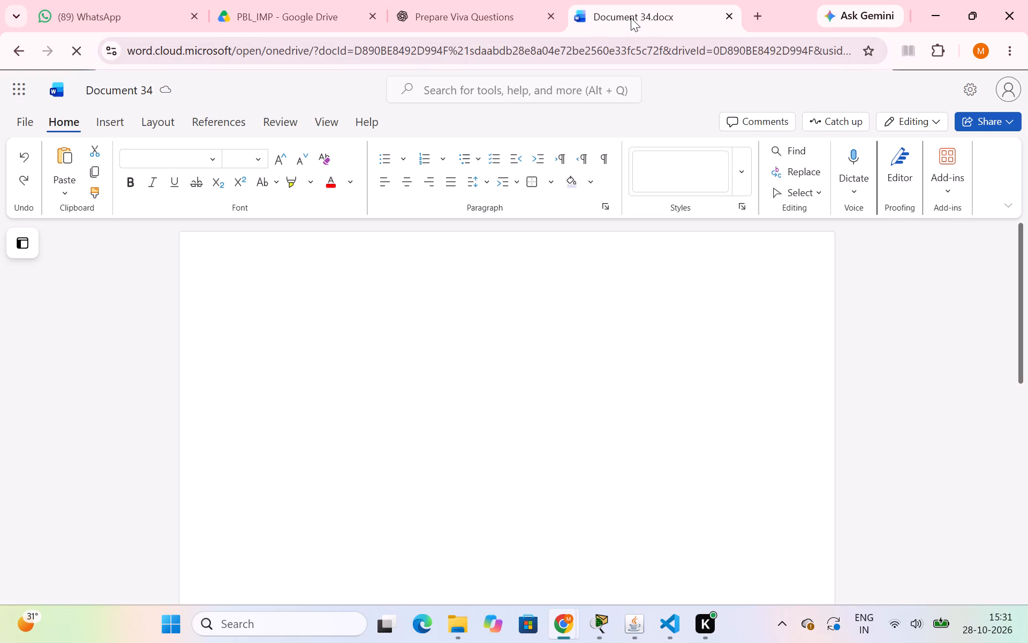
click(266, 305)
double_click(266, 305)
key(space)
key(space)
key(space)
key(space)
scroll(266, 305, down, 3)
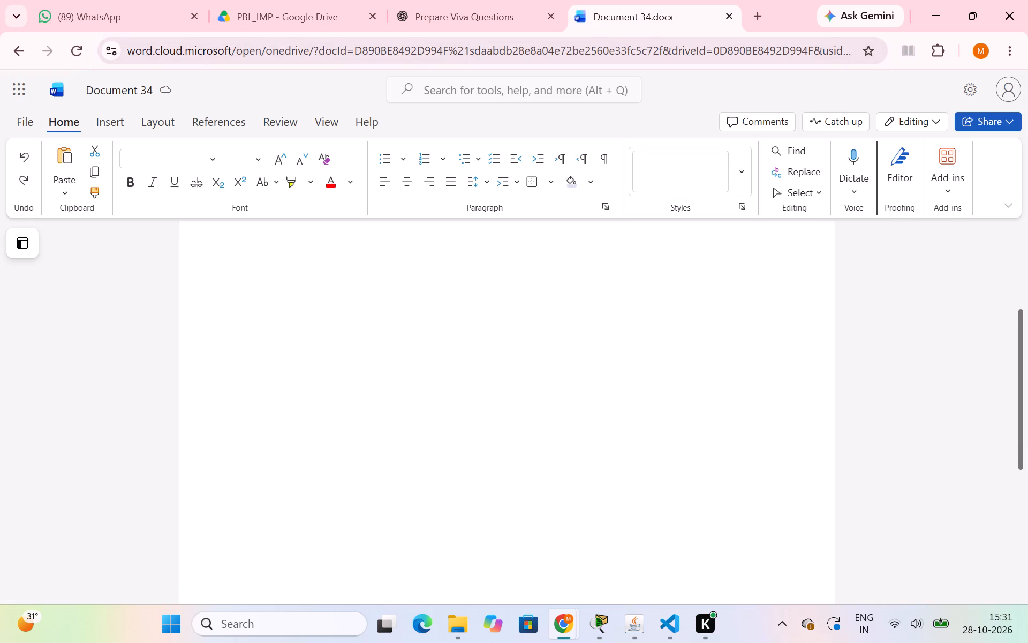
scroll(453, 432, down, 4)
scroll(453, 432, up, 2)
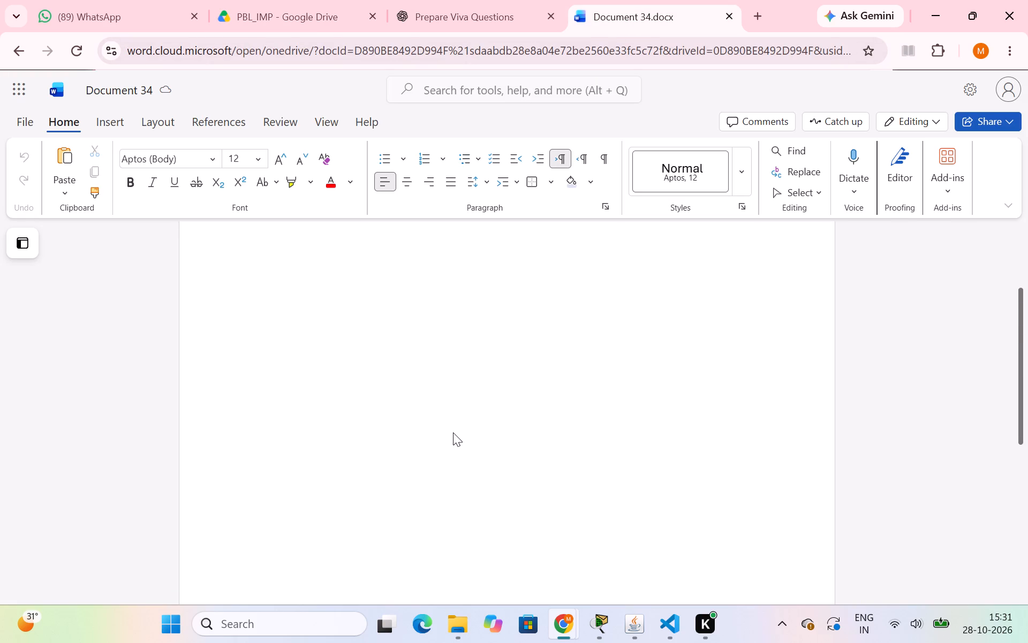
click(364, 303)
scroll(364, 303, up, 6)
key(ctrl+v)
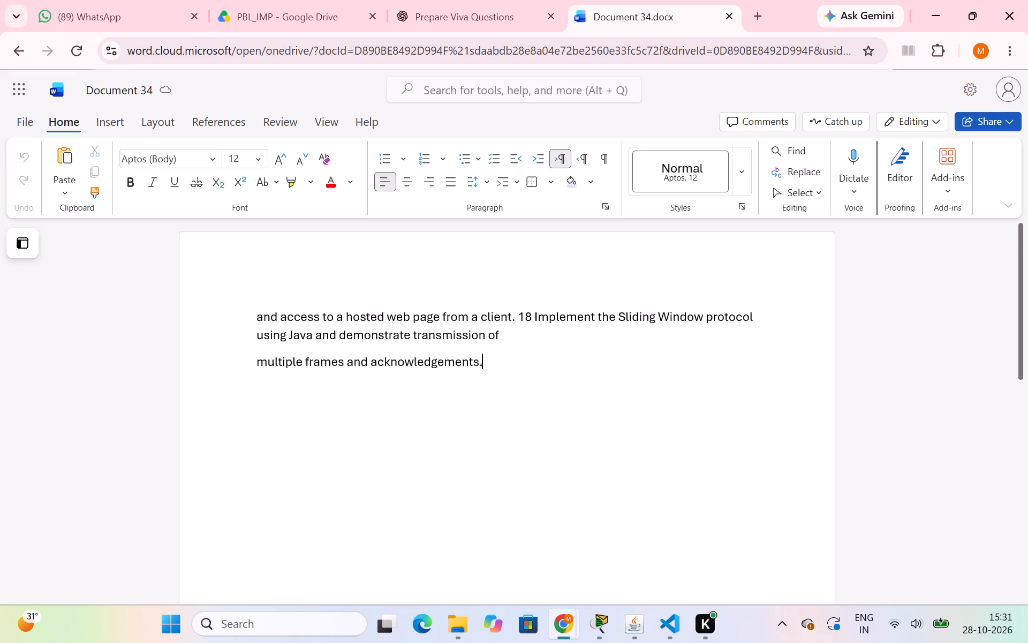
Replace the stray text and number 18 before "Implement the Sliding Window protocol" with "Q2) ".
drag(510, 316, 226, 309)
key(BackSpace)
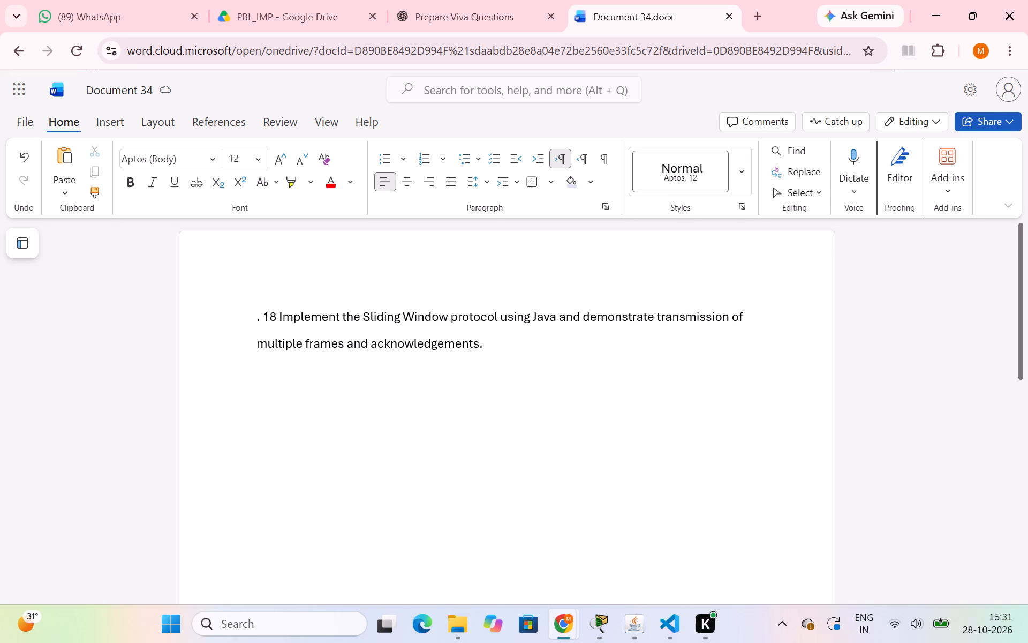
click(264, 316)
key(BackSpace)
click(272, 316)
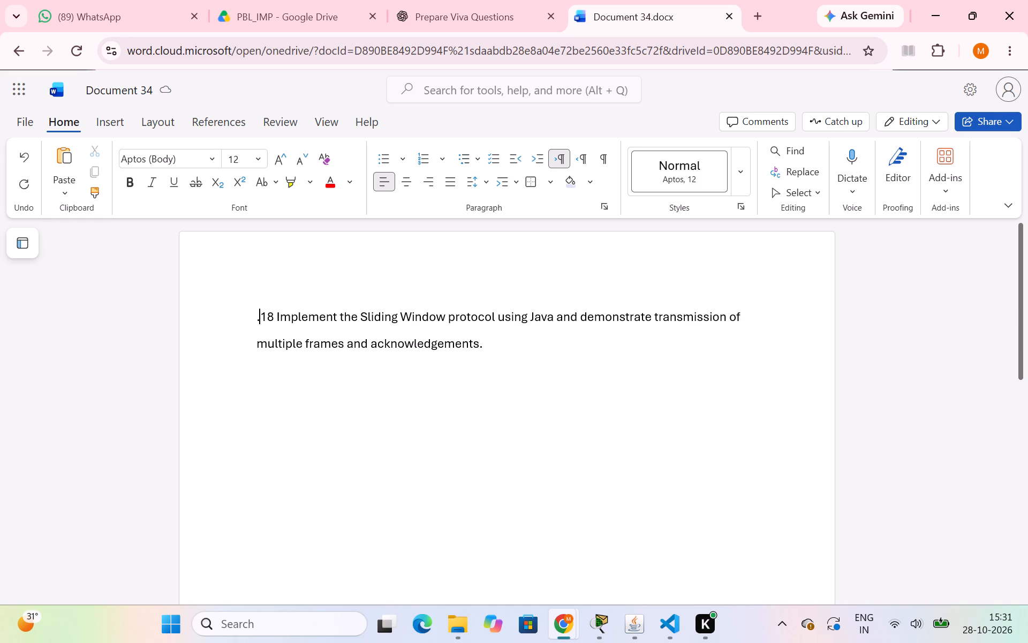
key(BackSpace)
key(BackSpace)
key(BackSpace)
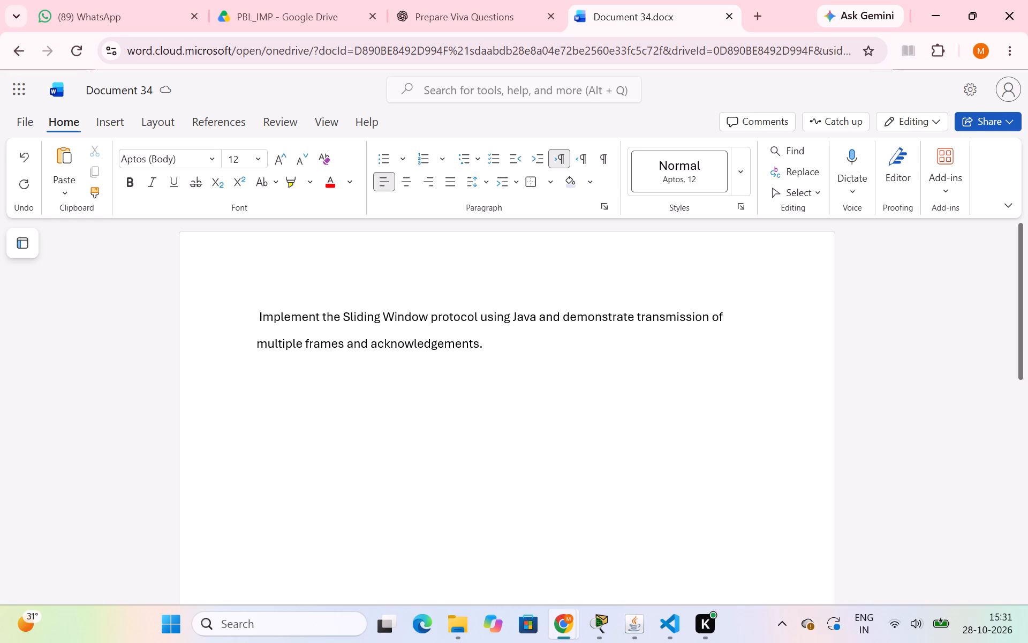
key(shift+q)
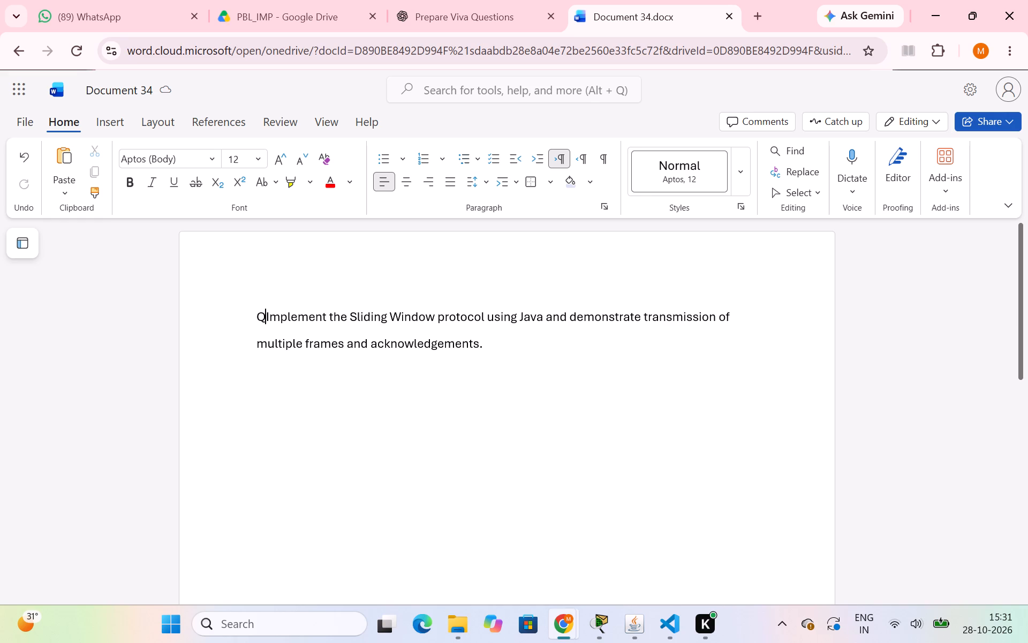
key(2)
text())
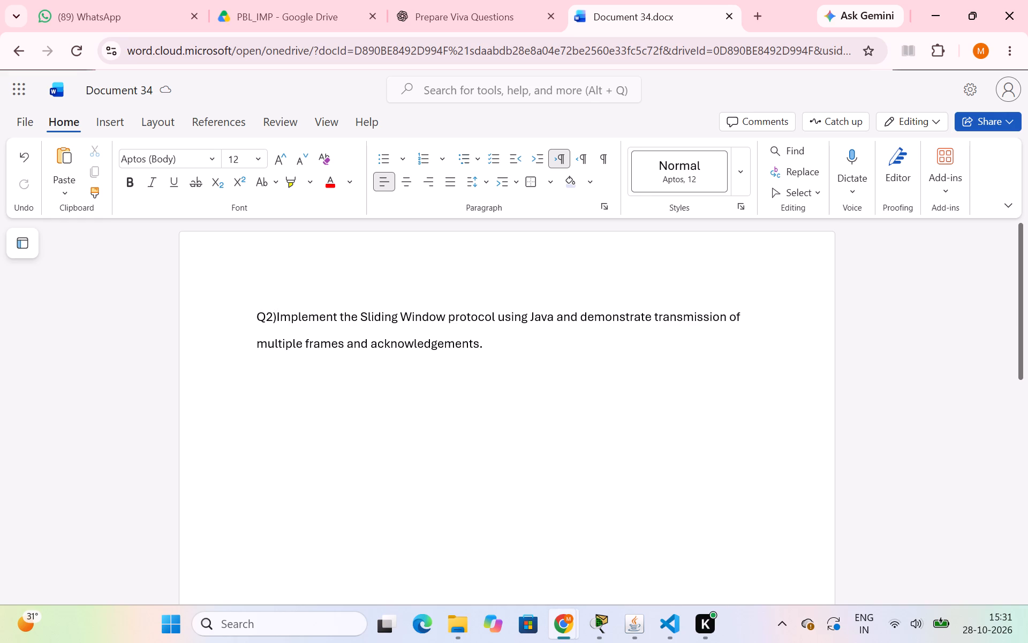
key(space)
Make the whole Q2 question text bold.
drag(490, 341, 246, 302)
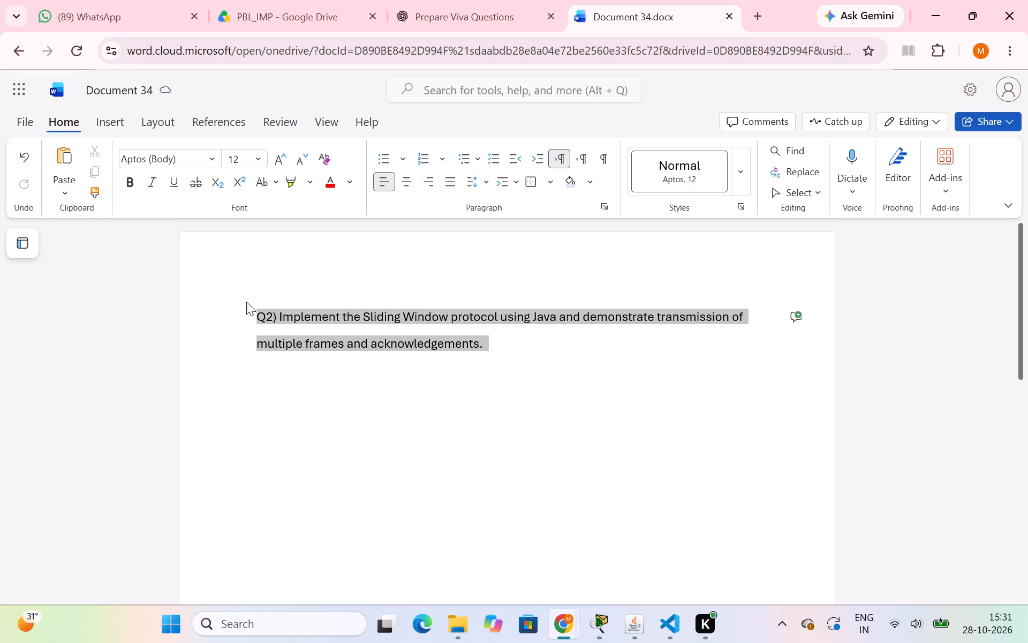
drag(246, 302, 241, 299)
key(ctrl+b)
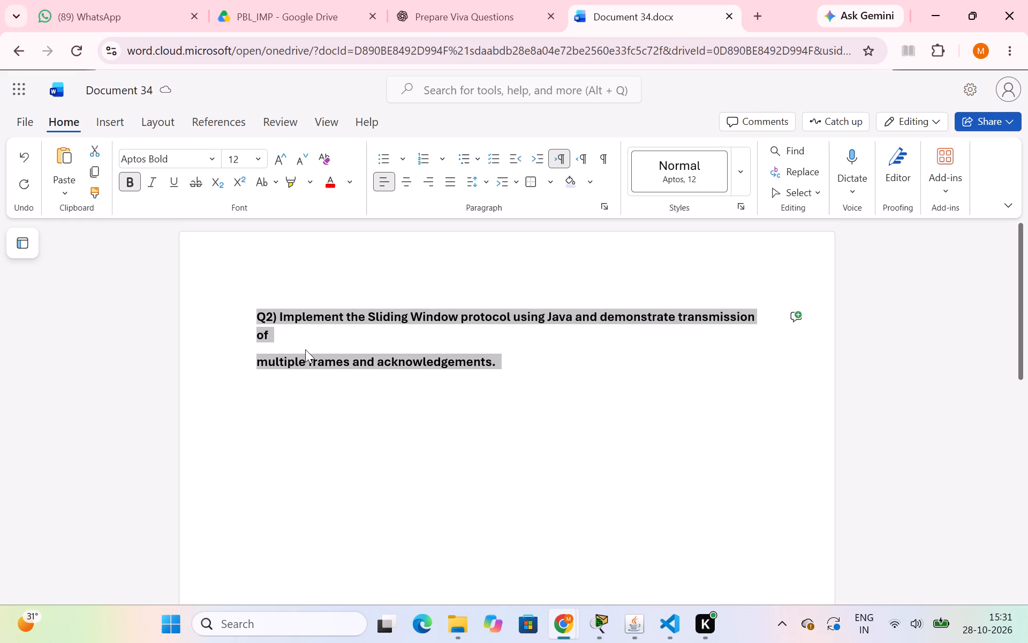
click(288, 335)
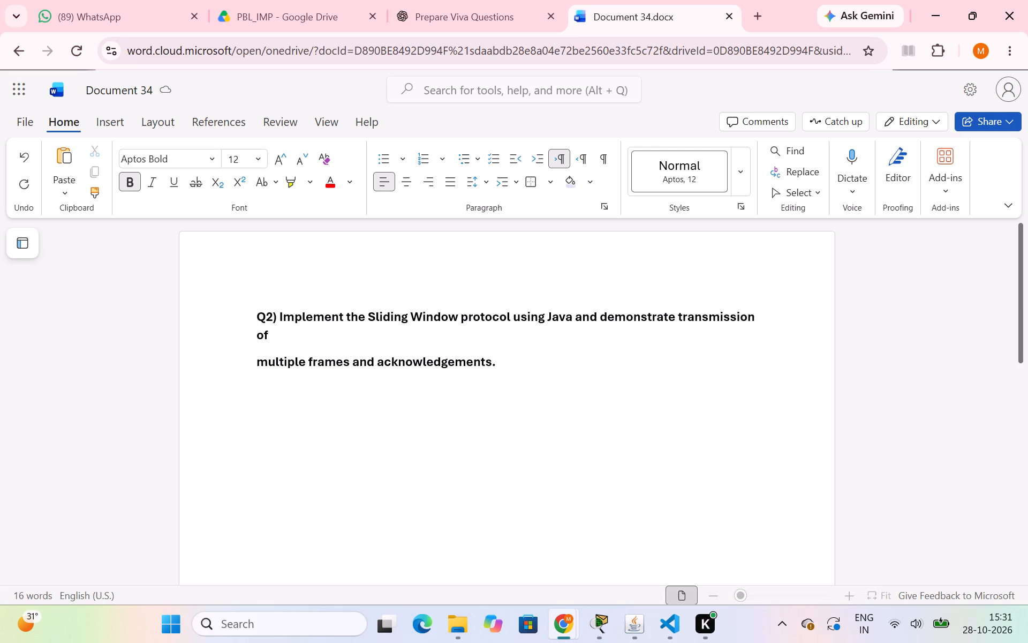
Join the question's two paragraphs into one, with a space between "of" and "multiple".
click(259, 365)
click(259, 365)
key(BackSpace)
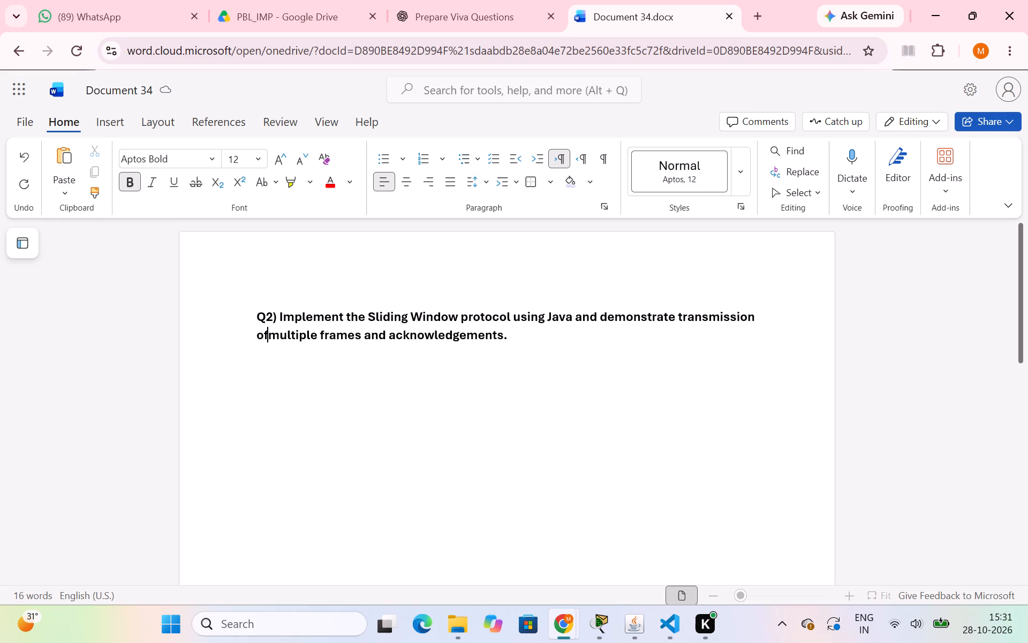
key(space)
click(393, 414)
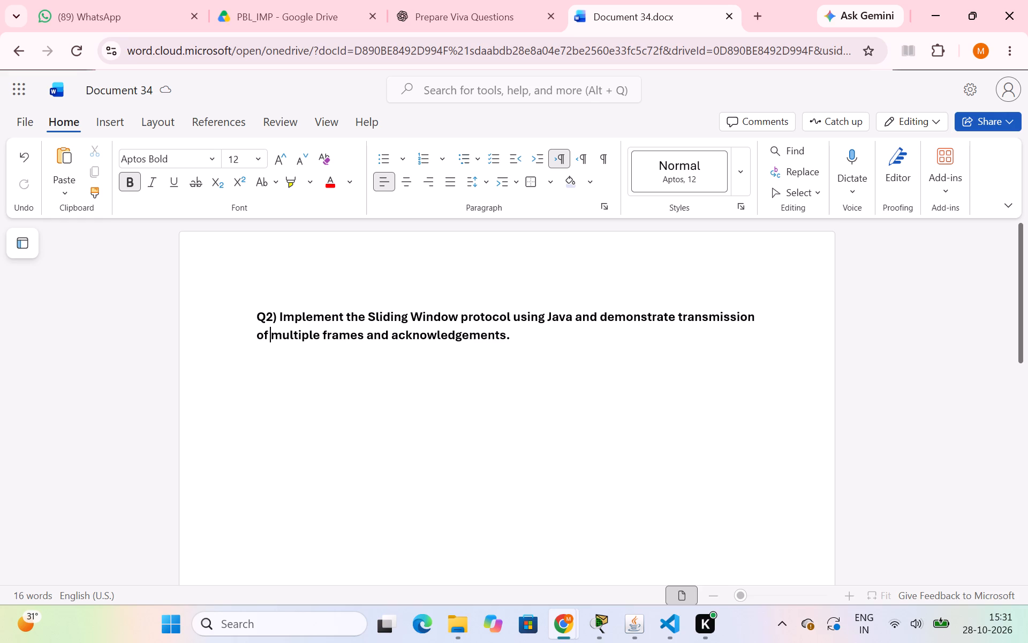
Add the answer label "Ans:-" on a new line below the question.
click(526, 332)
key(Return)
key(n)
key(BackSpace)
text(ans)
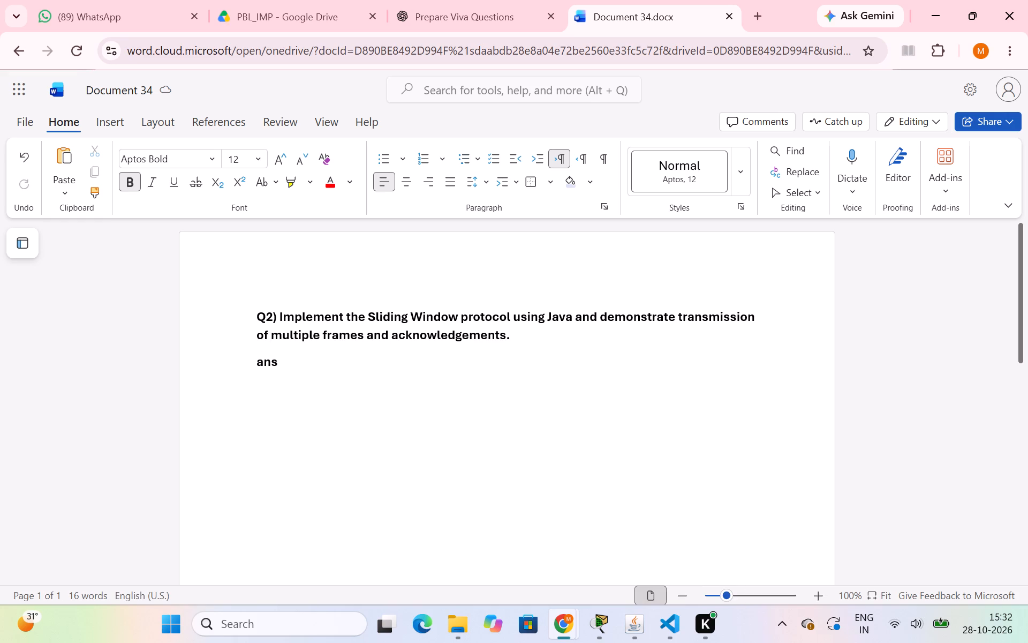
key(semicolon)
key(BackSpace)
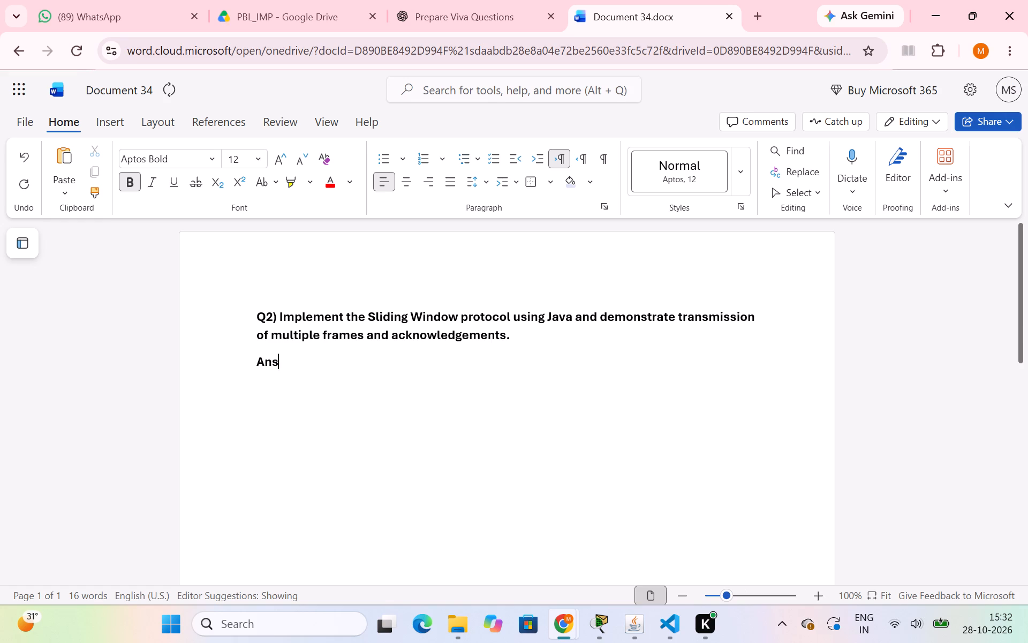
key(shift+colon)
key(minus)
Retype the ":-" after "Ans", add a "Code:" label on the line below, and start a new line under it.
key(BackSpace)
key(BackSpace)
text(:-)
key(Return)
text(code)
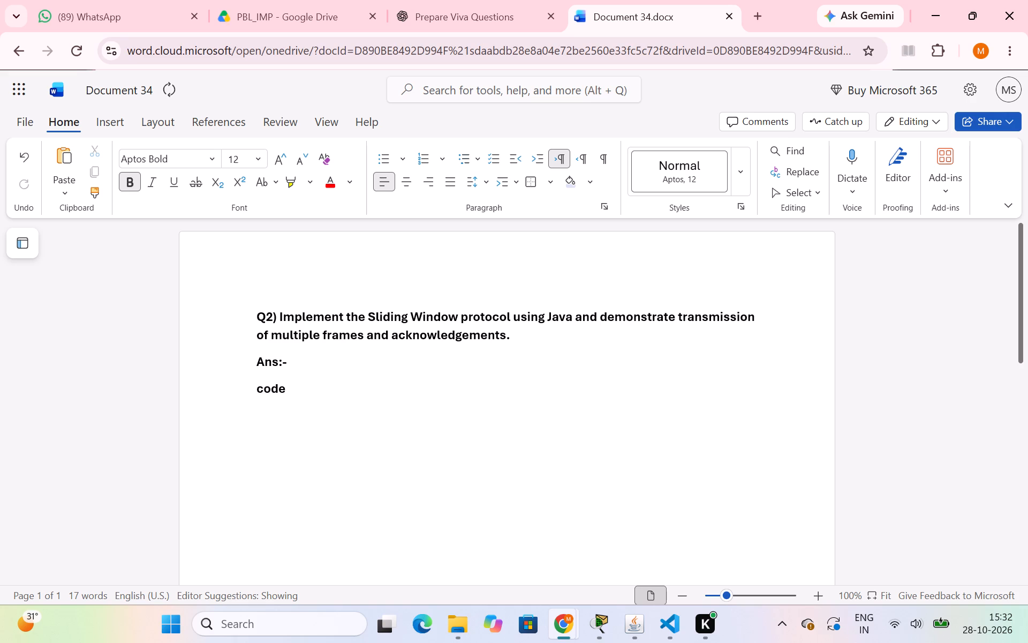
key(shift+colon)
key(Return)
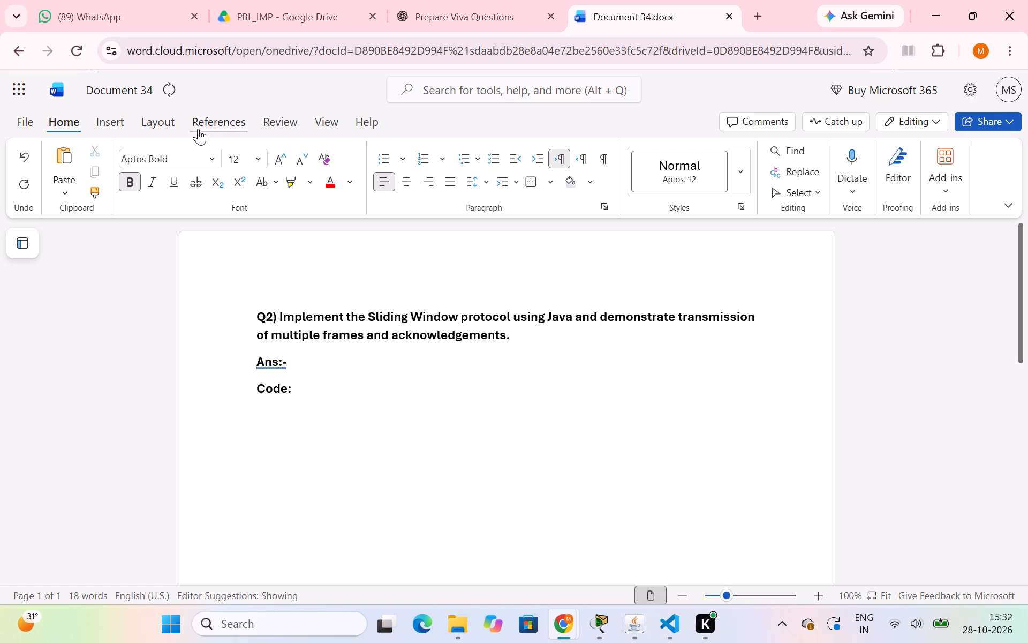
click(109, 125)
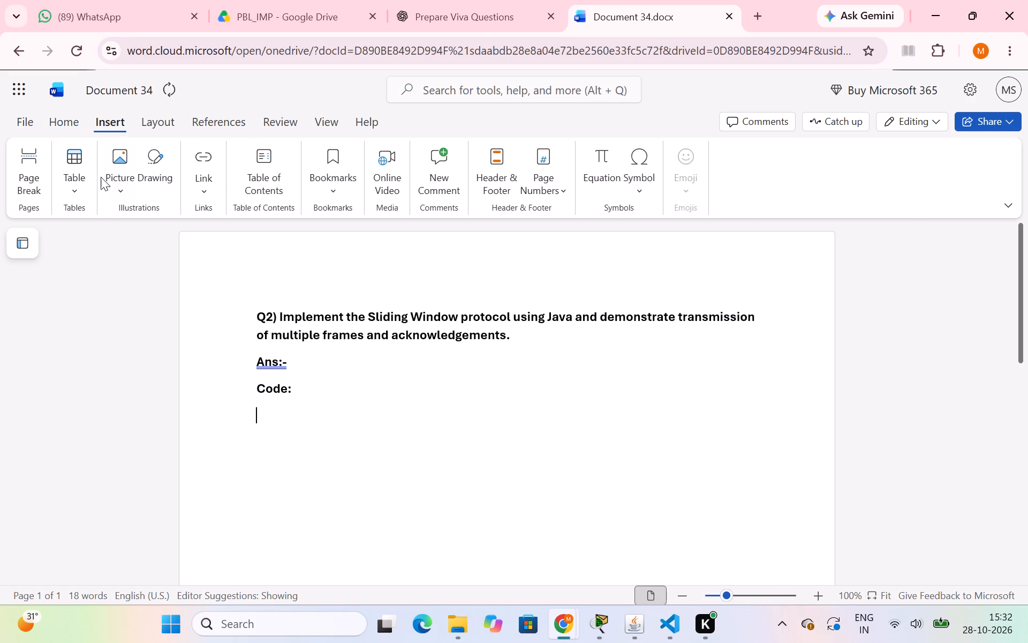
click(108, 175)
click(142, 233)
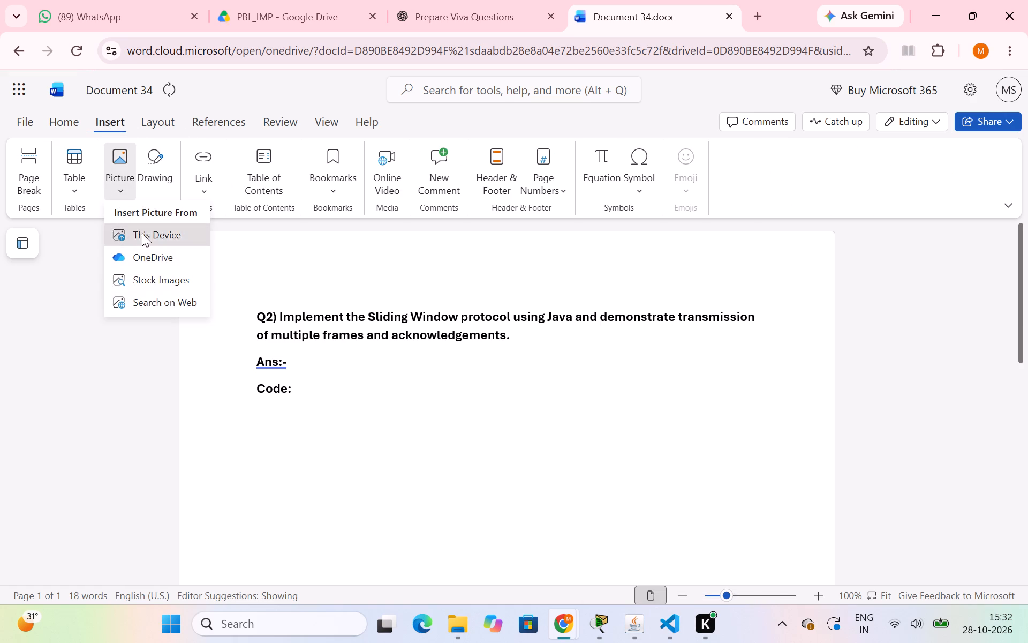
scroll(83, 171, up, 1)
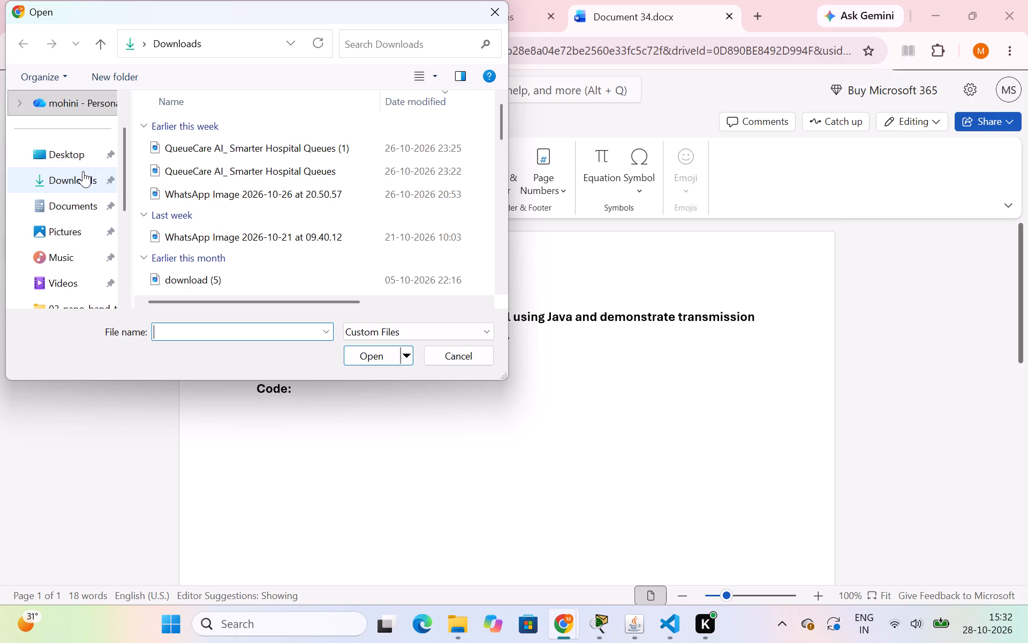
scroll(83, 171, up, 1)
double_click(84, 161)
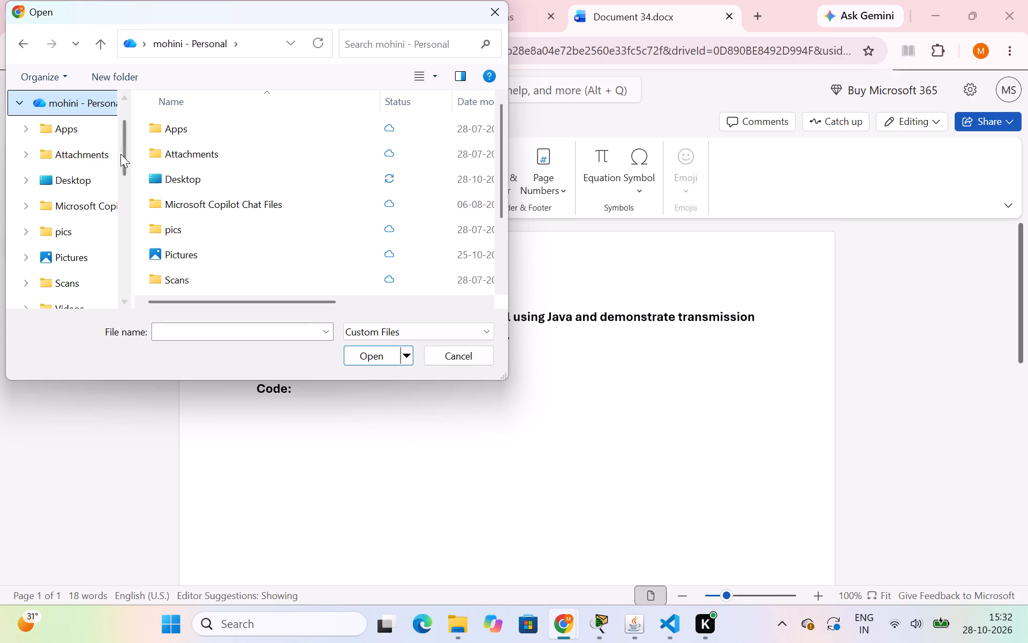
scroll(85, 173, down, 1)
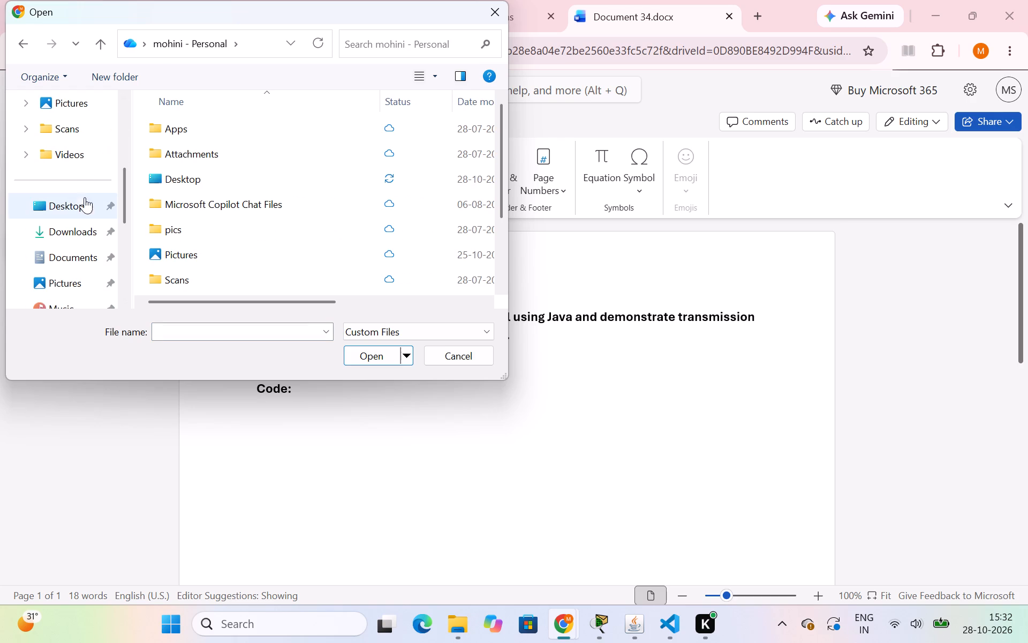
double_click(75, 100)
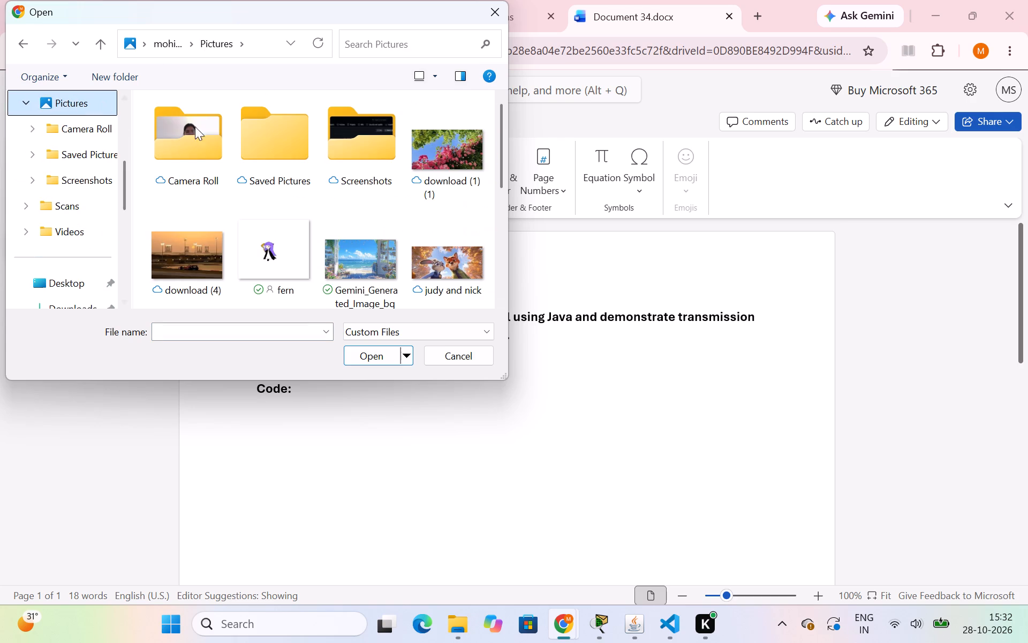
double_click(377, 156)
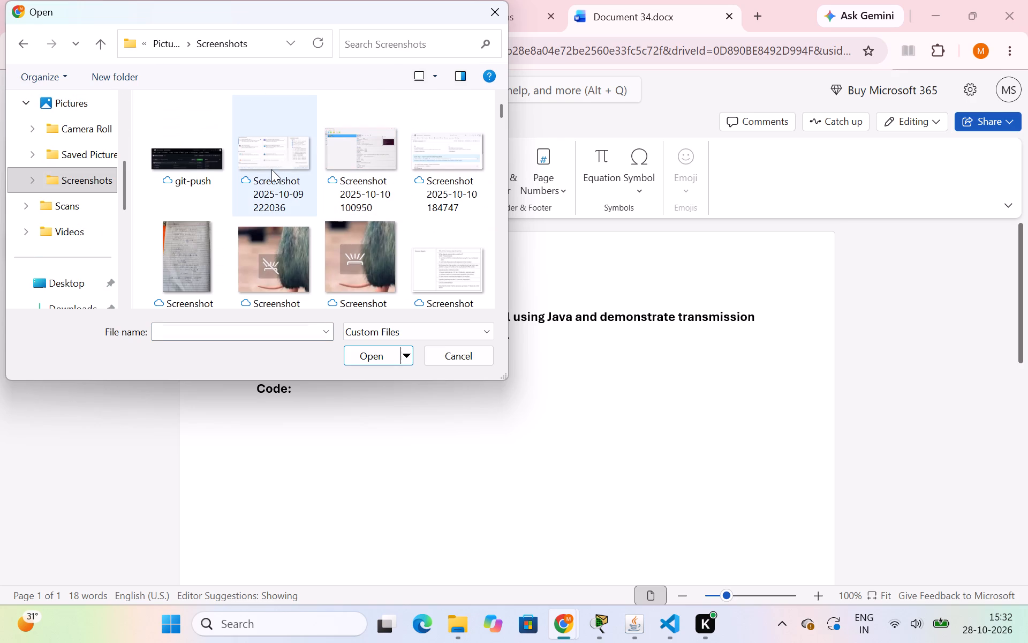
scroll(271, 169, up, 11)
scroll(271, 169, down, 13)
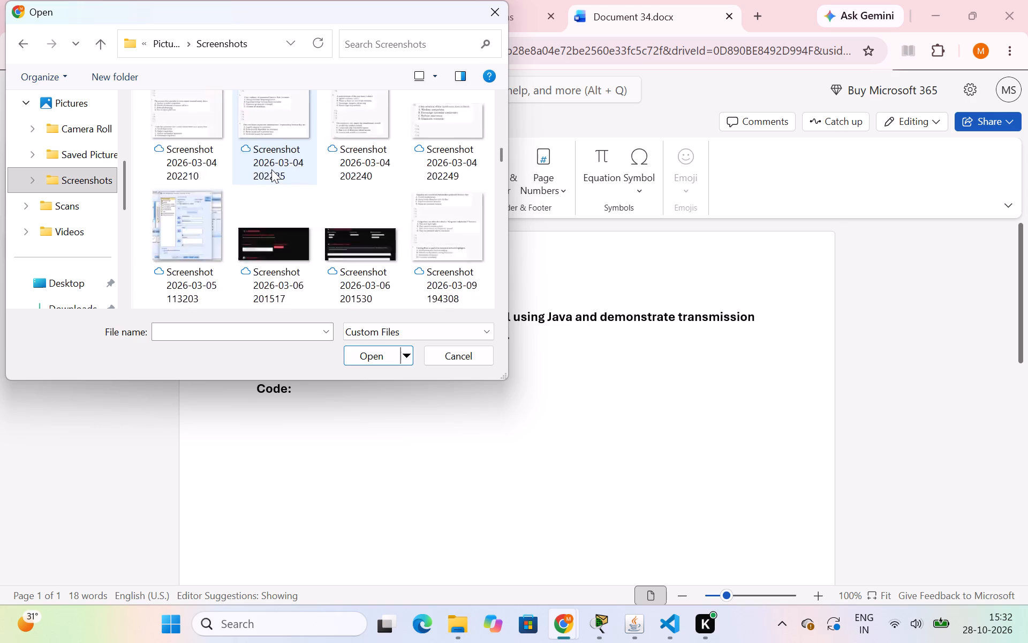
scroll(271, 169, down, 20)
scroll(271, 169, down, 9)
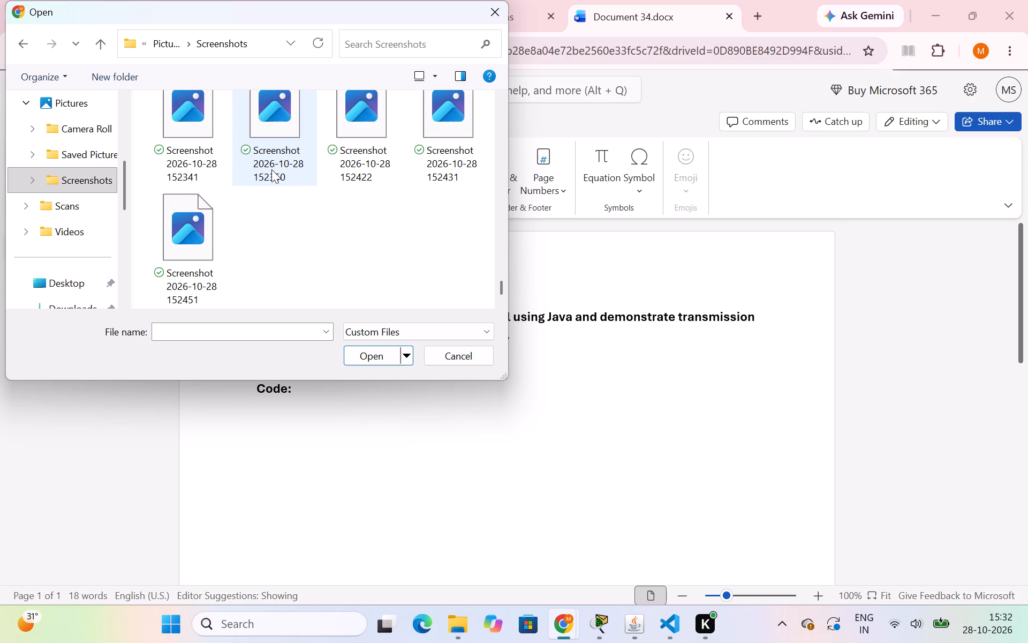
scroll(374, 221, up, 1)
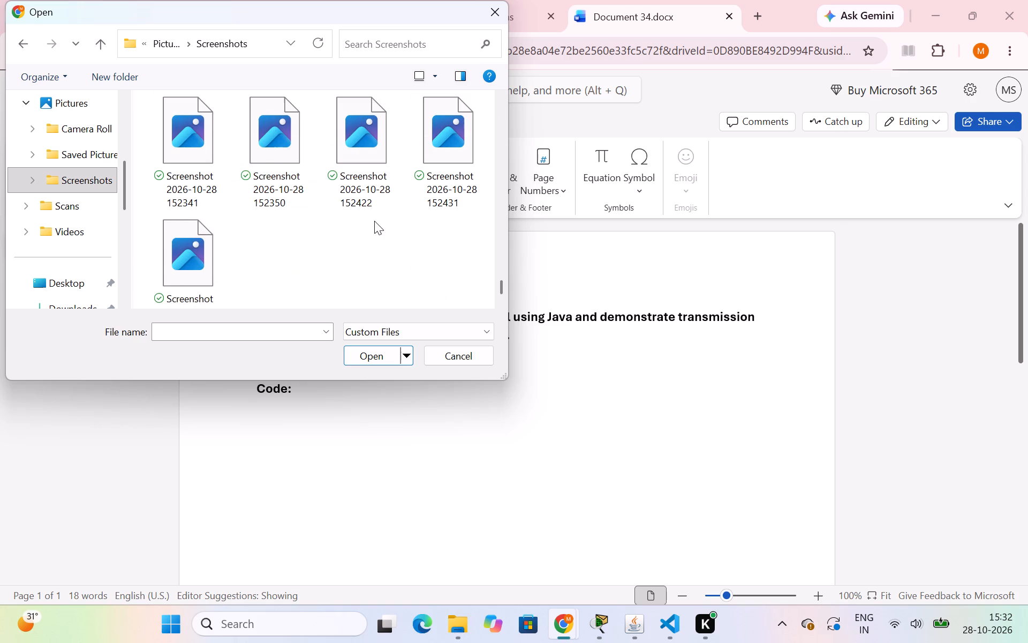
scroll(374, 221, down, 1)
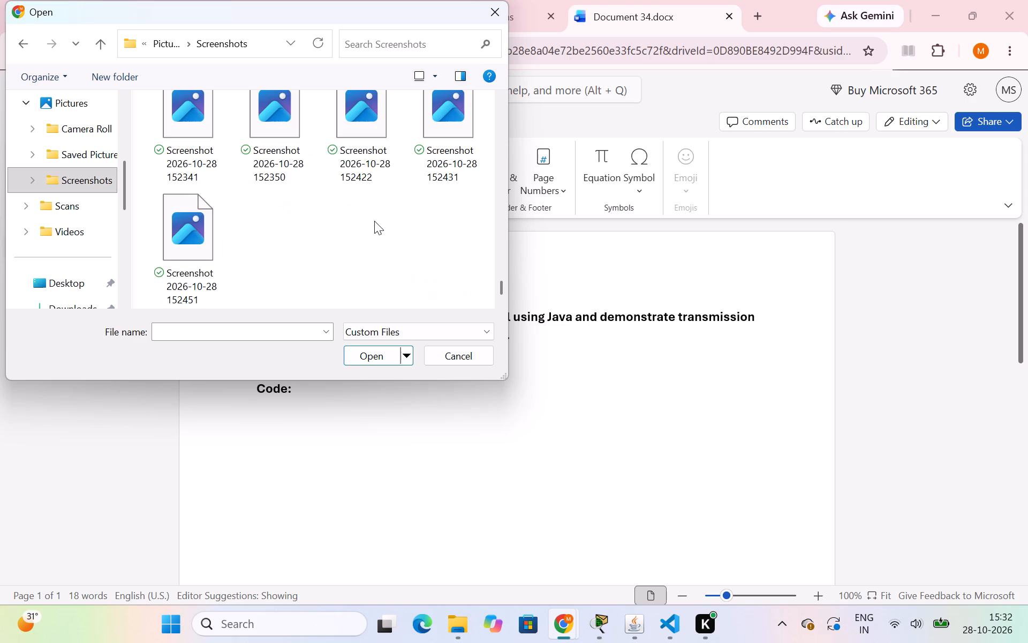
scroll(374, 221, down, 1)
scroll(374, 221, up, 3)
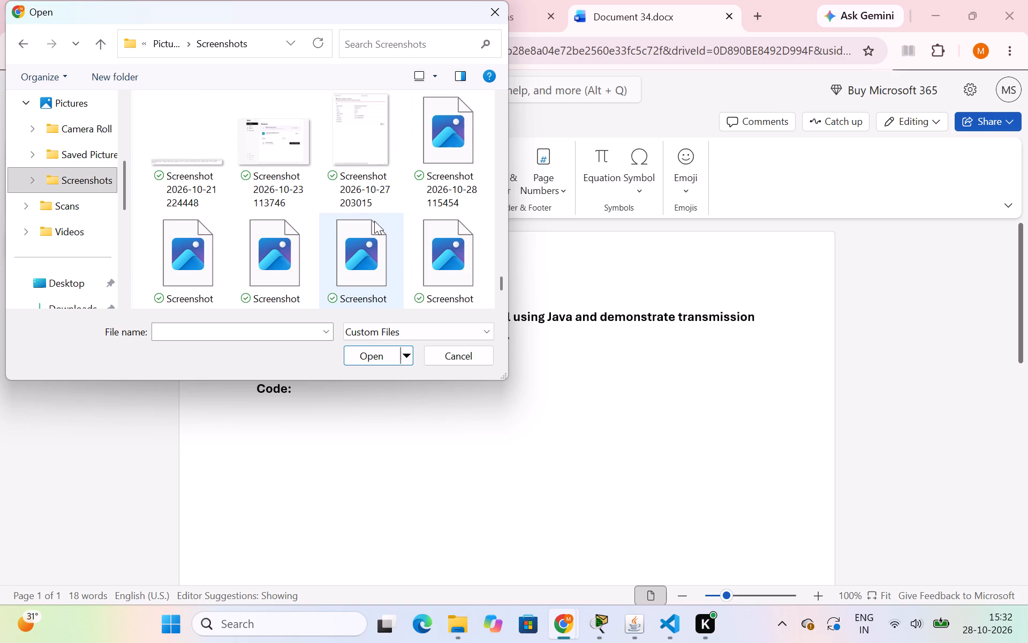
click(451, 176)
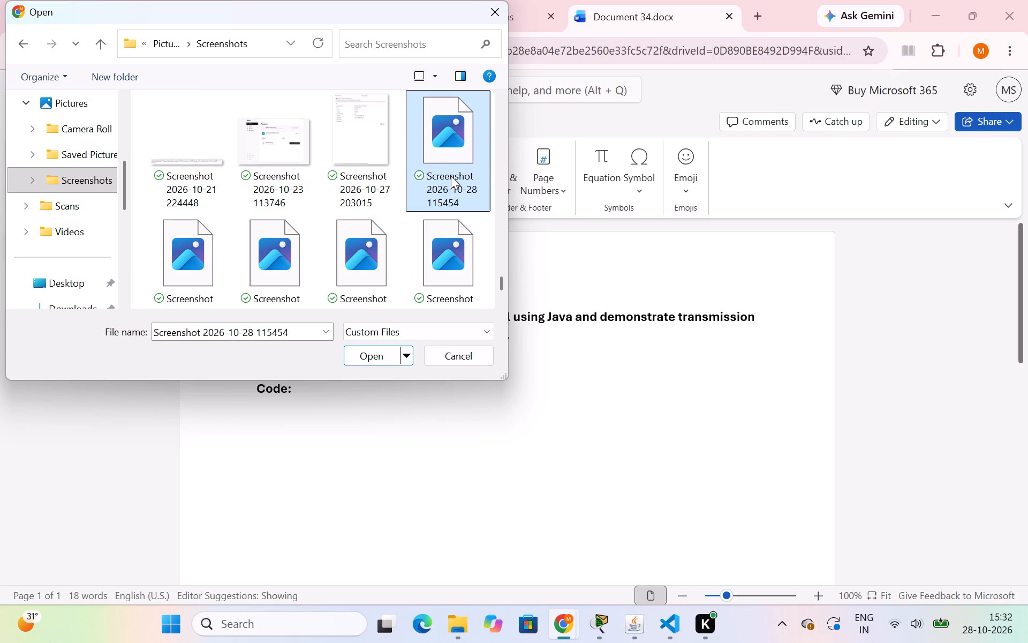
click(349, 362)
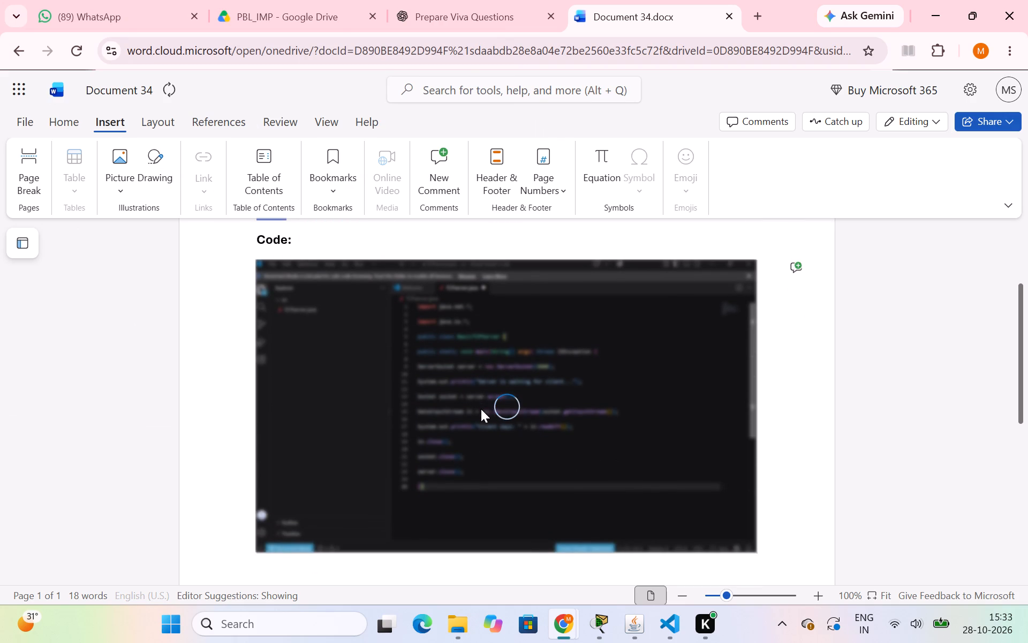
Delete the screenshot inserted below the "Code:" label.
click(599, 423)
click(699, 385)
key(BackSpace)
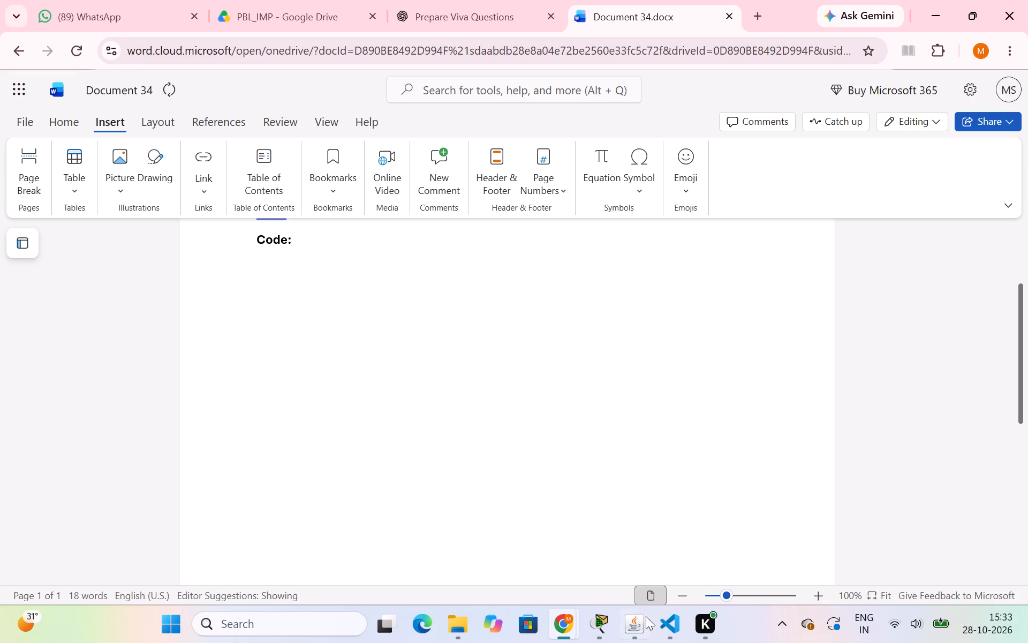
Switch to Visual Studio Code and open SlidingWindow.java from the CN2 folder, showing the code from its first line.
click(654, 629)
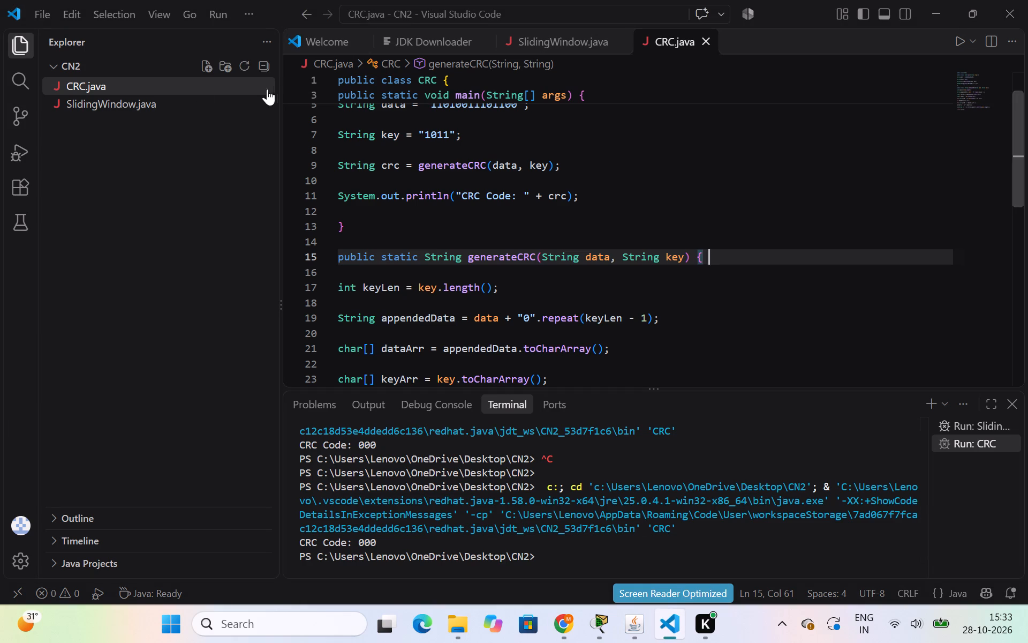
click(179, 106)
scroll(497, 265, up, 1)
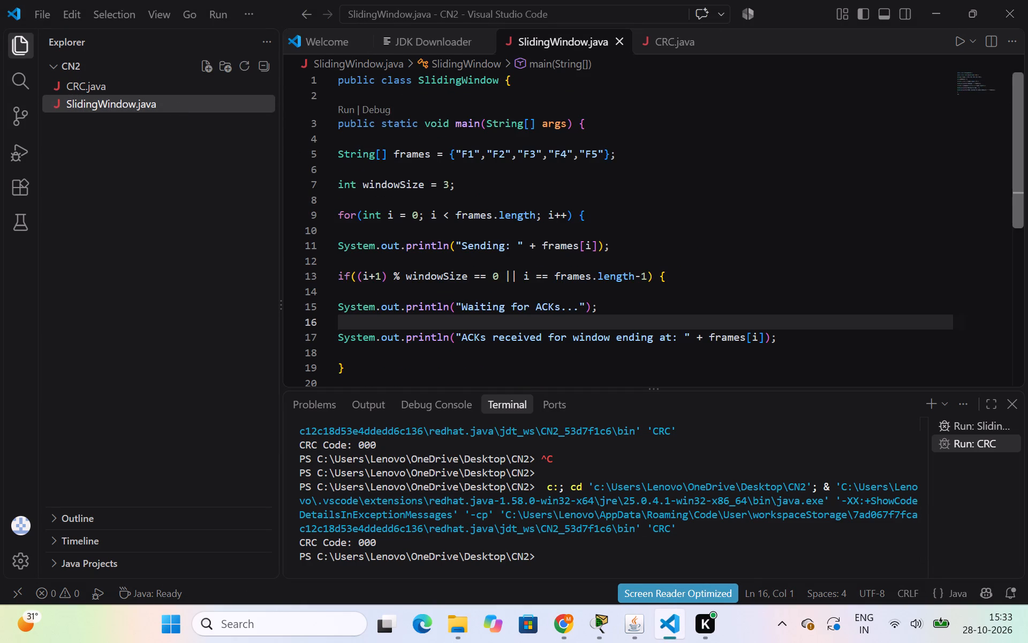
scroll(497, 265, up, 2)
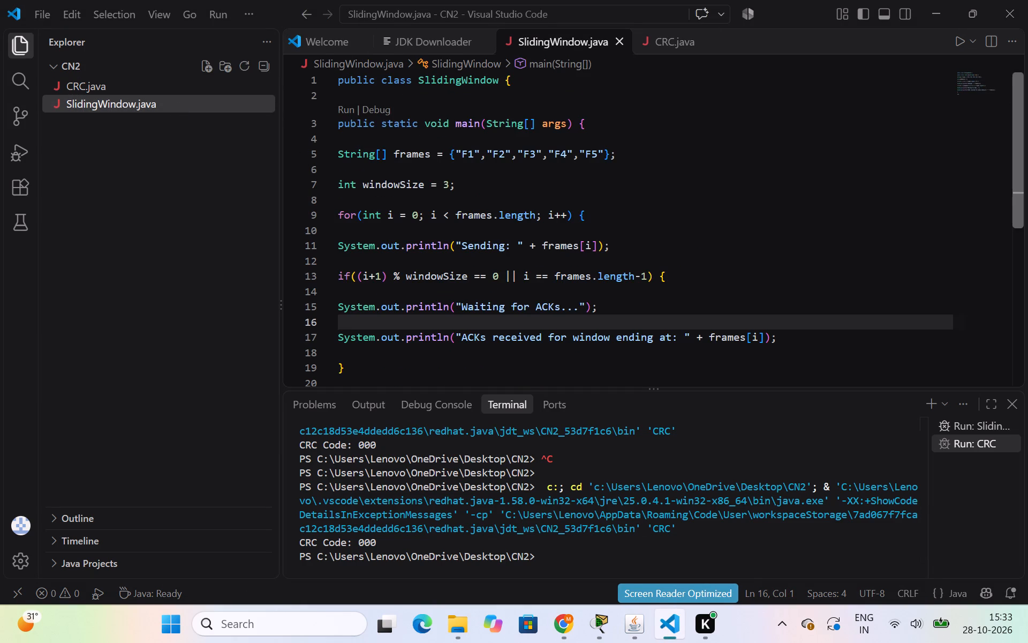
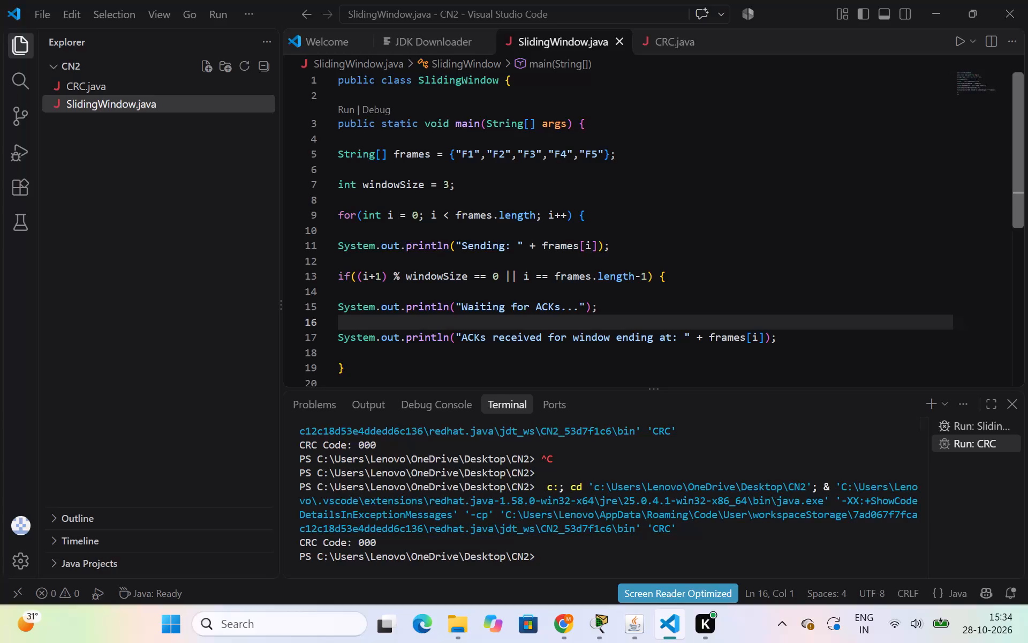
Switch the terminal to the SlidingWindow run and bring its printed output into view.
scroll(471, 209, up, 1)
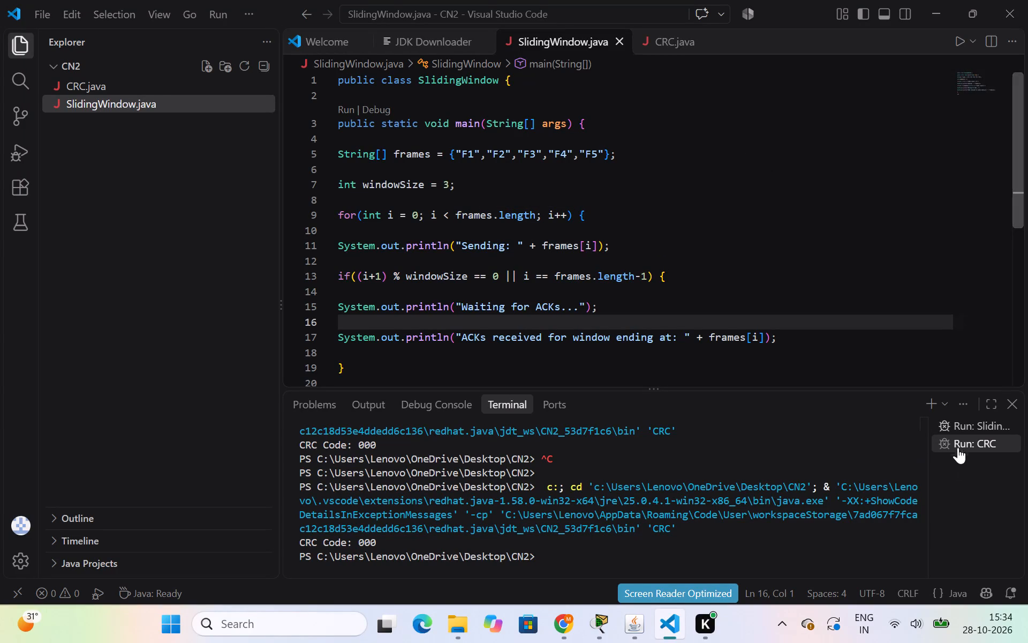
click(965, 424)
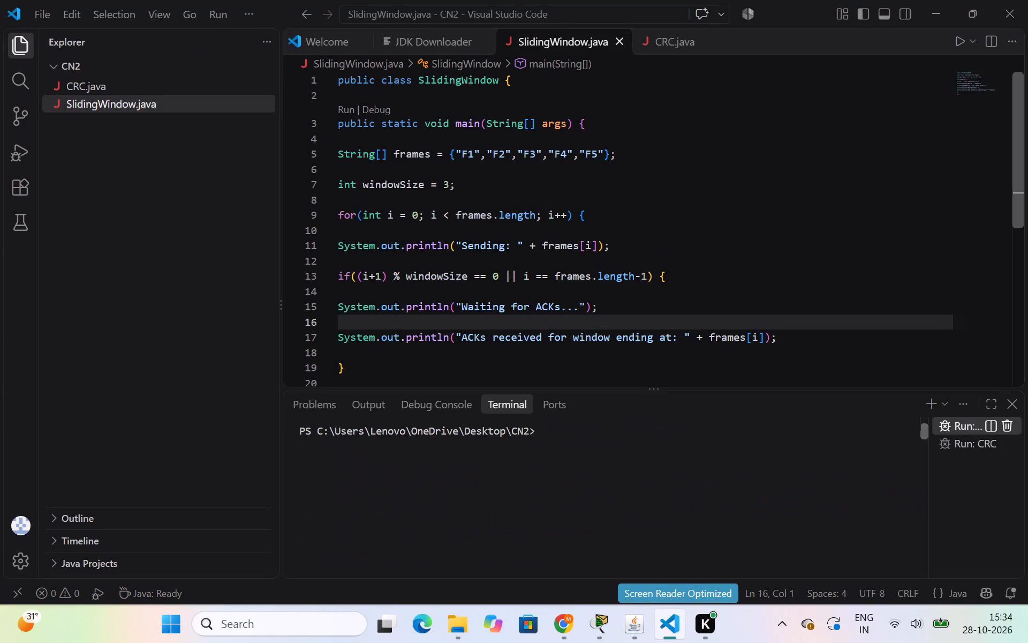
scroll(630, 465, up, 1)
scroll(630, 465, down, 1)
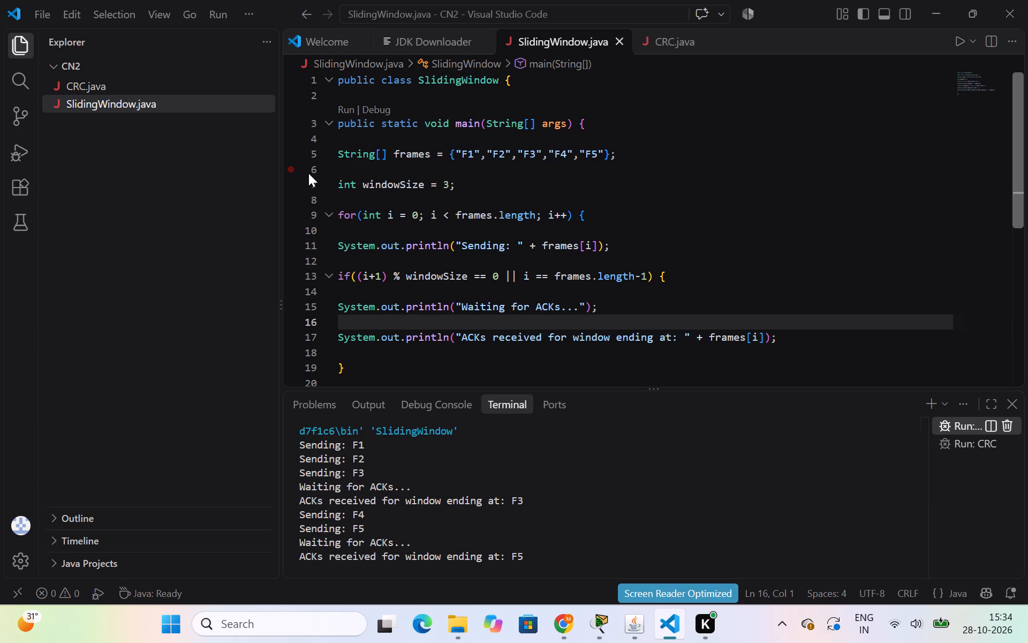
Capture a rectangular screenshot of the SlidingWindow.java code from the file path line down to line 19.
key(shift+super+s)
drag(296, 56, 572, 230)
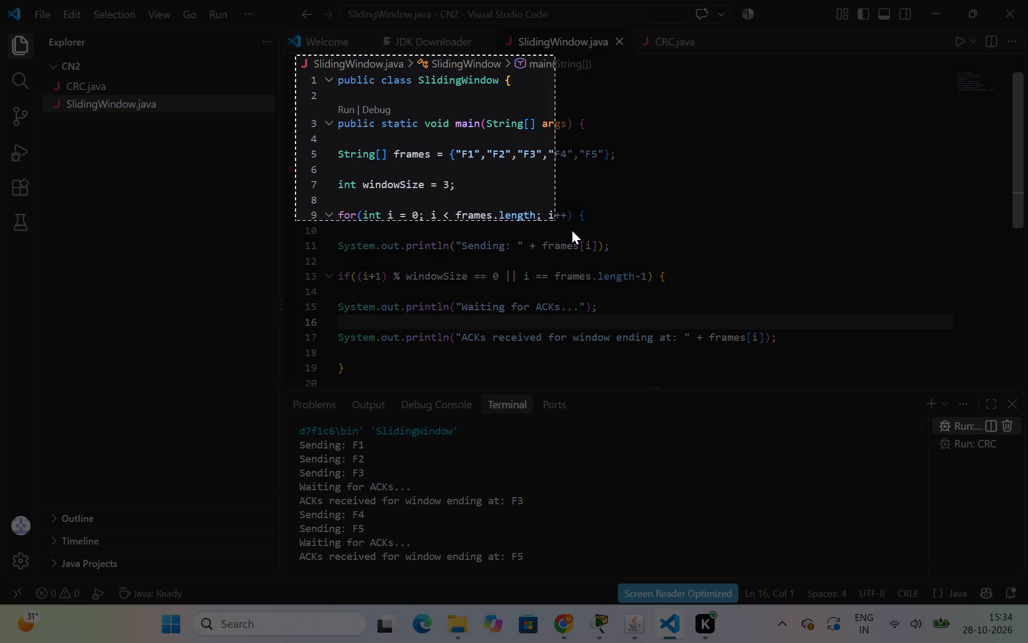
drag(572, 230, 814, 379)
scroll(696, 307, right, 1)
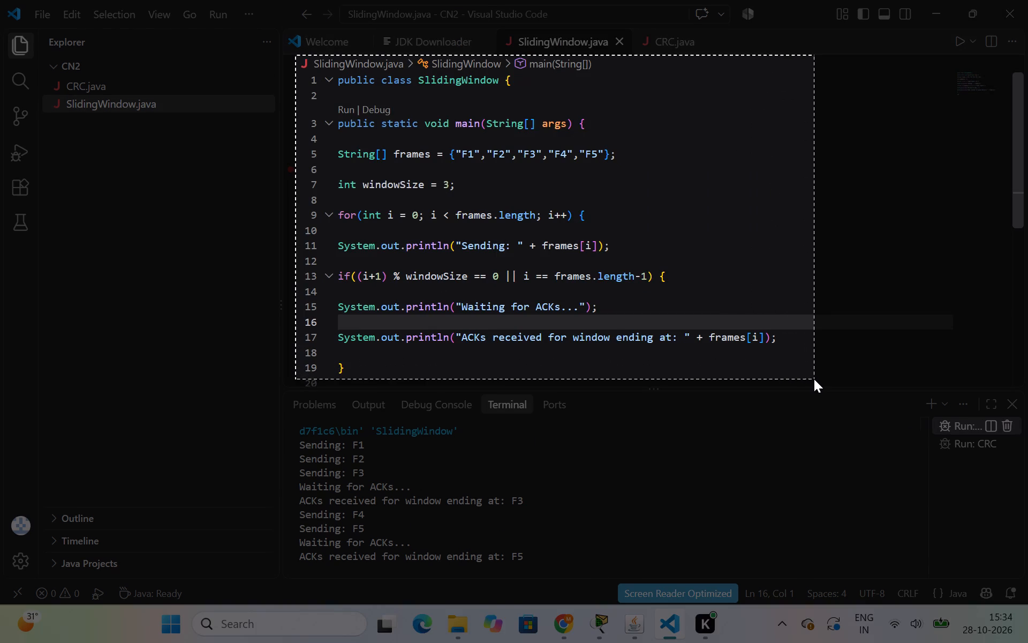
drag(814, 379, 814, 379)
scroll(814, 379, right, 1)
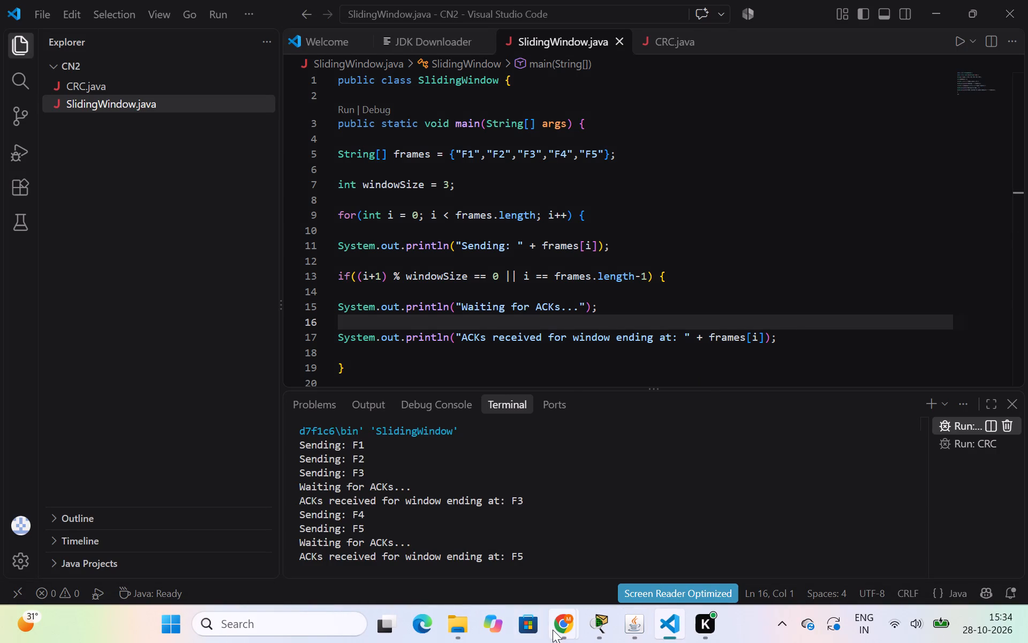
Switch to Document 34 in Chrome and paste the code screenshot on the empty line below "Code:".
click(533, 577)
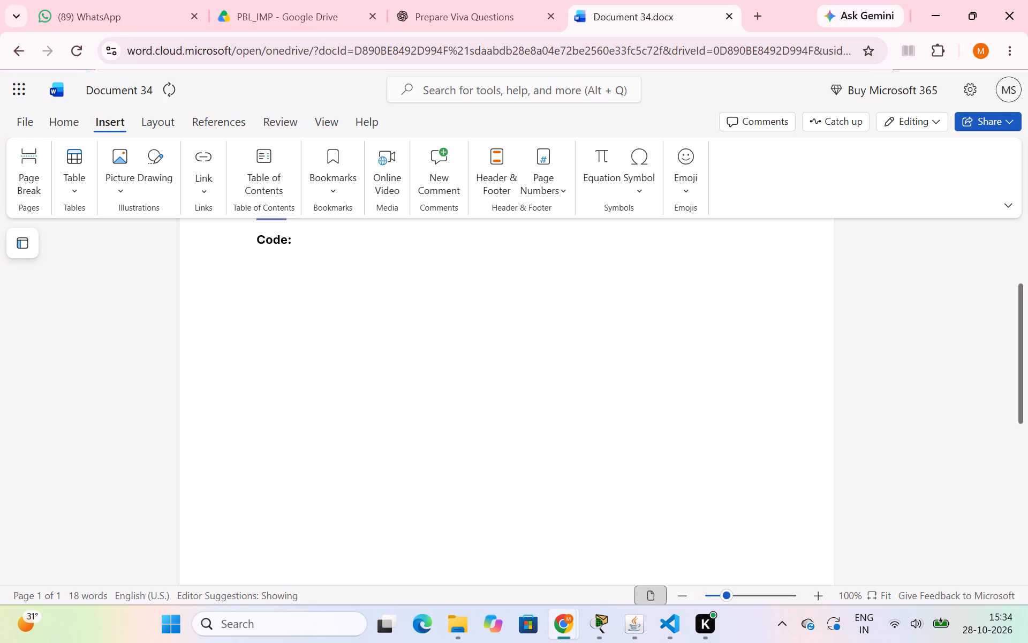
key(ctrl+v)
click(274, 274)
key(ctrl+v)
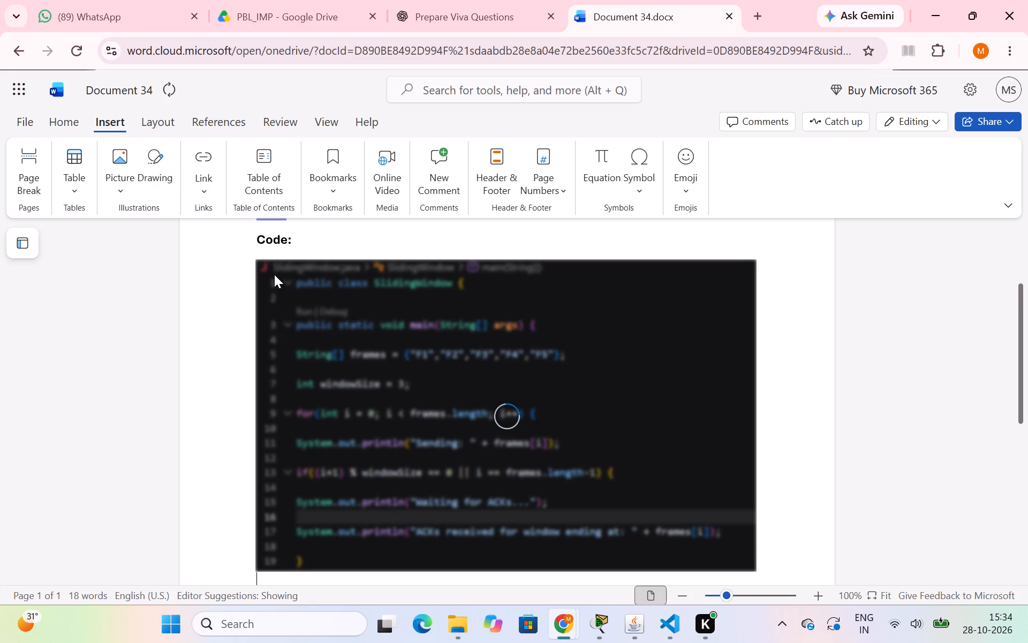
scroll(433, 432, down, 1)
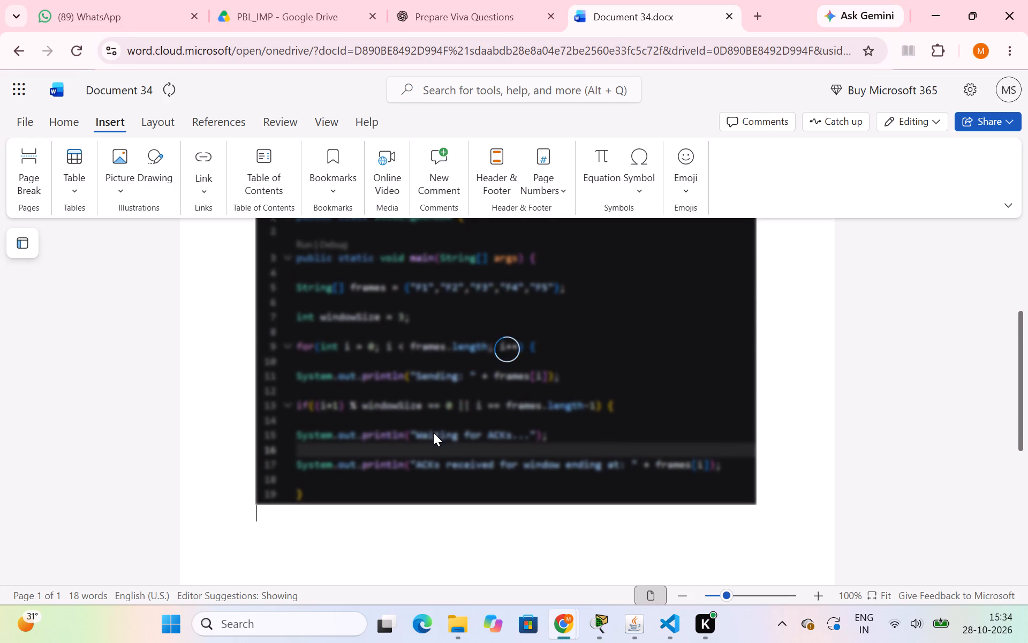
scroll(433, 432, down, 1)
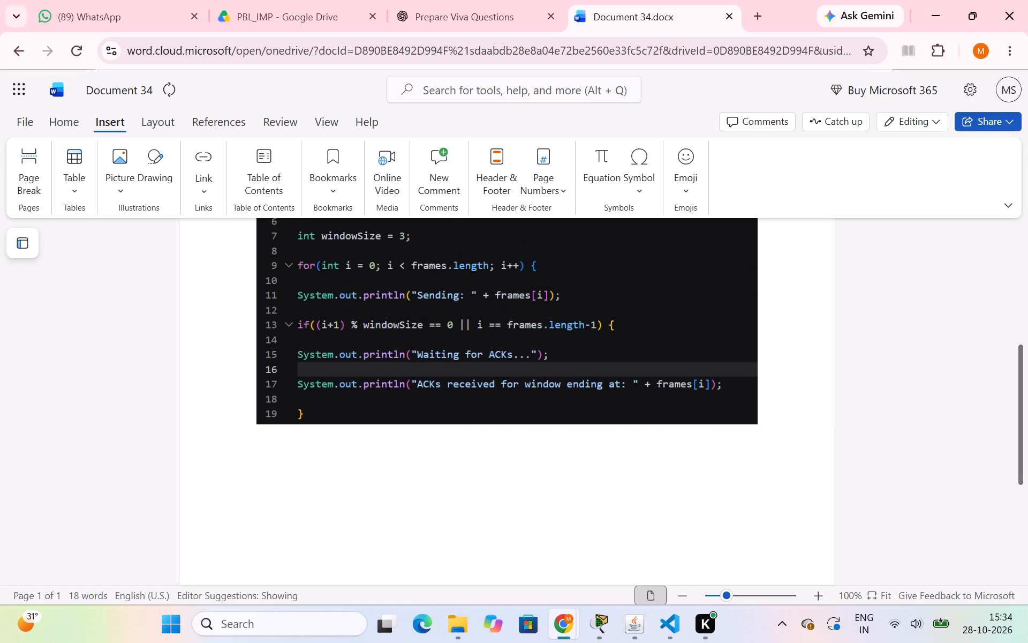
Add an "Output:" label on a new line below the code picture.
key(space)
text(oupu)
key(BackSpace)
key(BackSpace)
key(BackSpace)
key(BackSpace)
key(Return)
text(ouo)
key(BackSpace)
text(tput)
key(shift+colon)
Make the "Output:" label bold and start a new line under it, keeping the label text.
drag(311, 464, 251, 455)
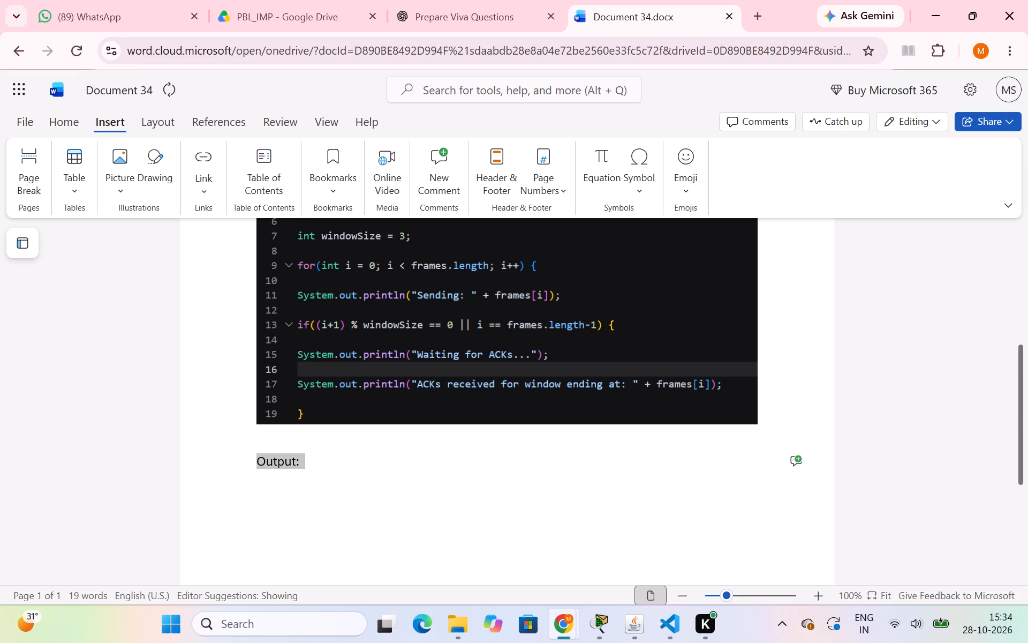
drag(251, 455, 250, 453)
key(ctrl+b)
key(Return)
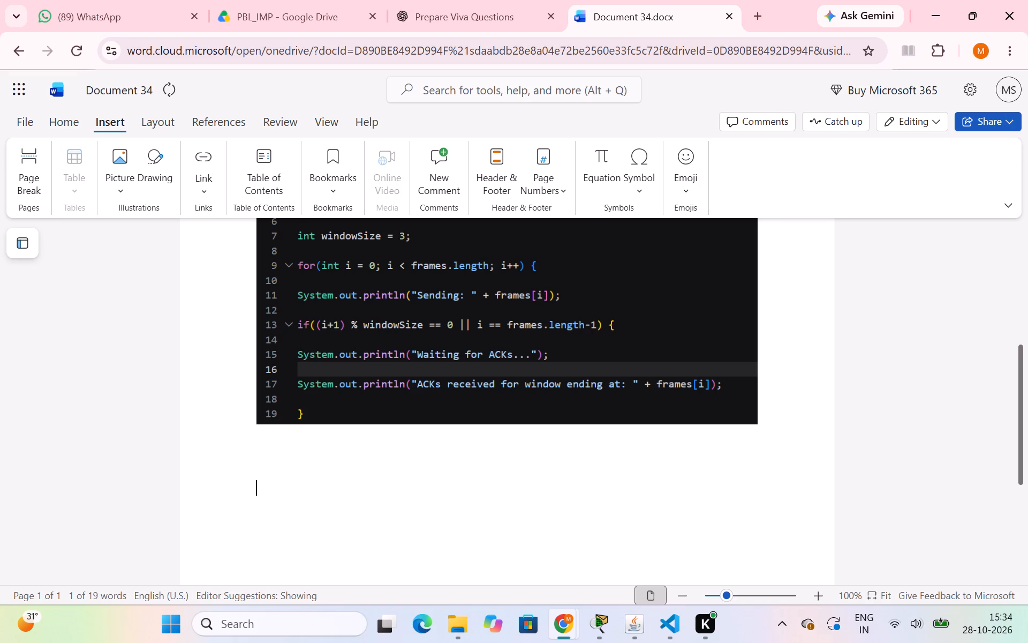
key(ctrl+z)
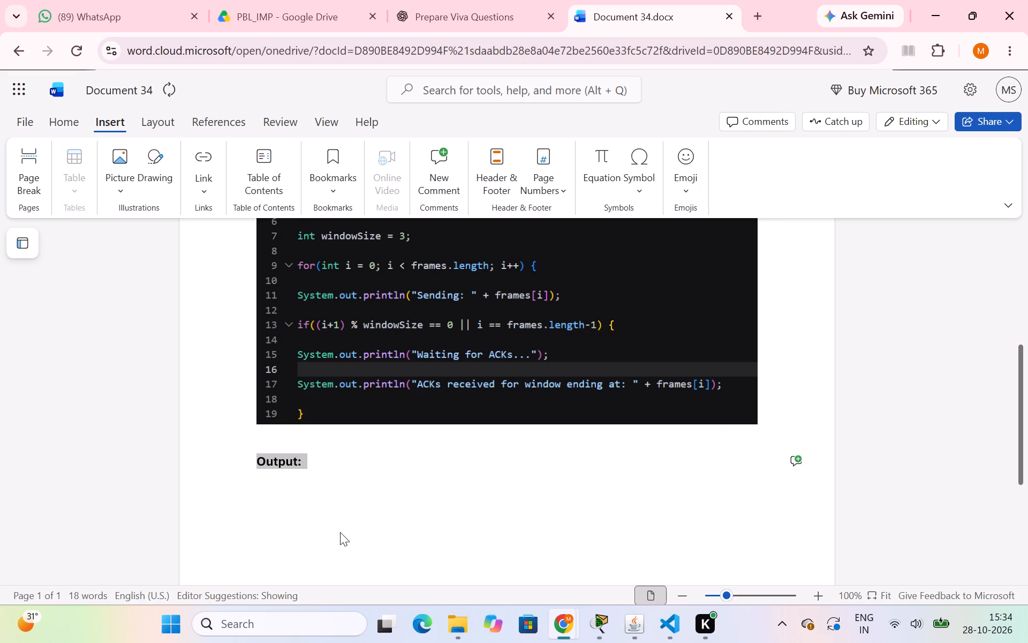
key(space)
key(ctrl+z)
click(307, 455)
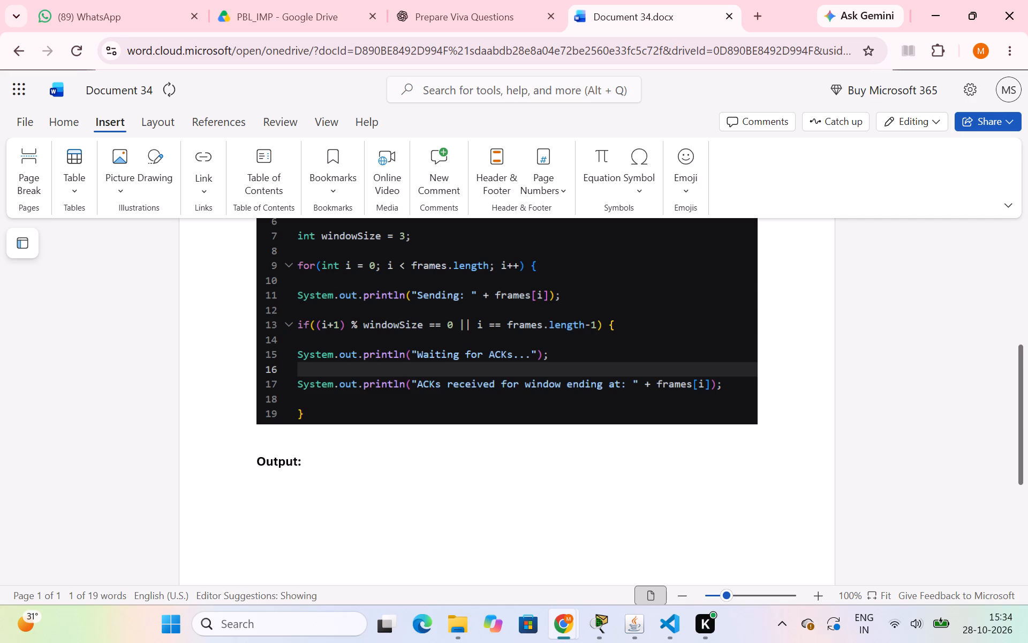
key(Return)
Switch to Visual Studio Code and capture a screenshot of the whole terminal area with the SlidingWindow output.
scroll(307, 455, up, 3)
scroll(307, 455, down, 2)
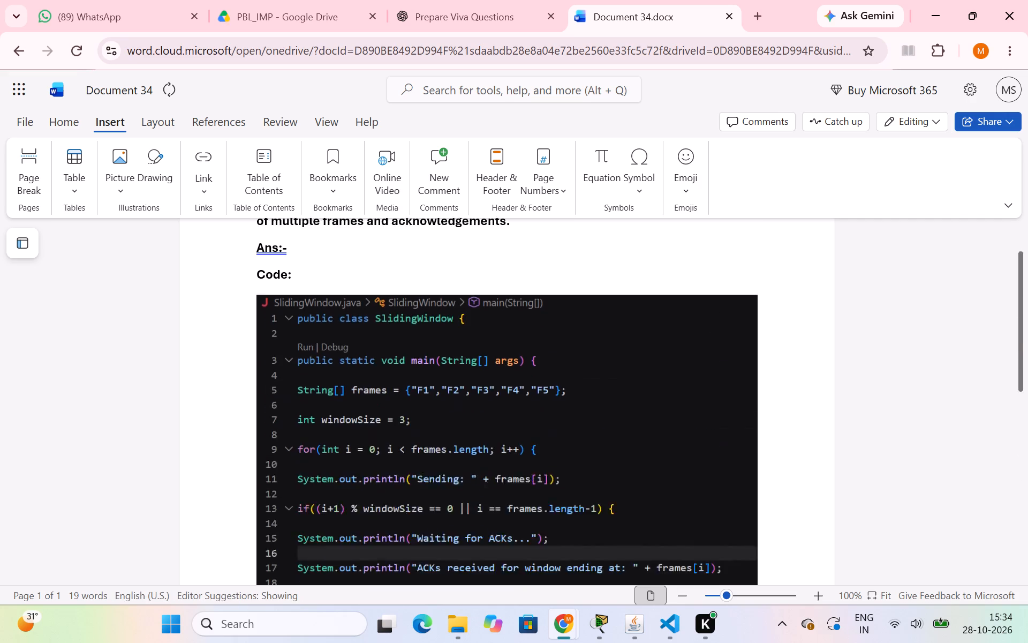
scroll(307, 455, down, 1)
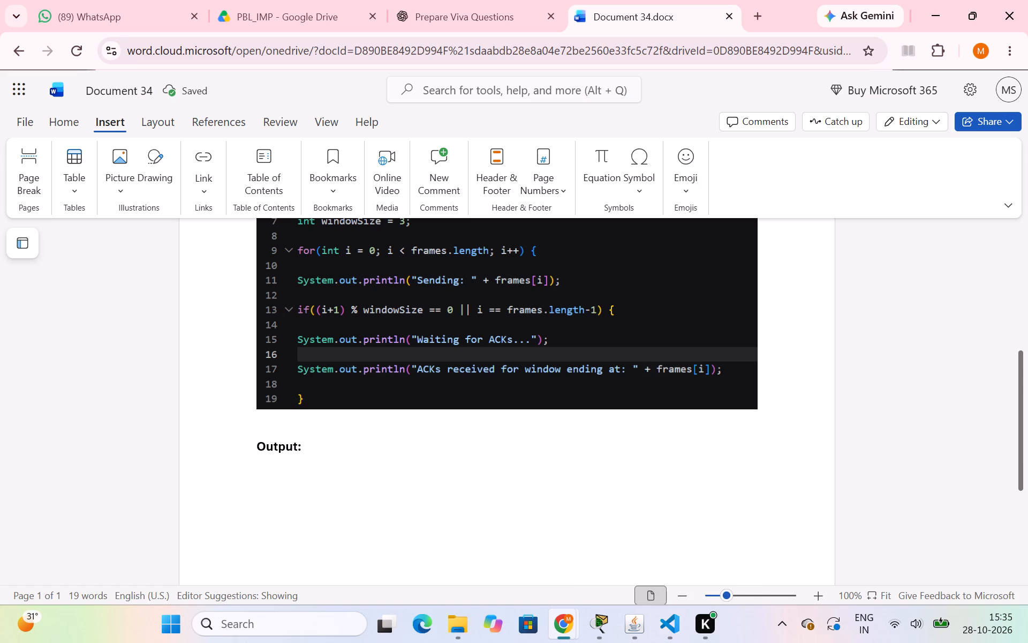
click(664, 624)
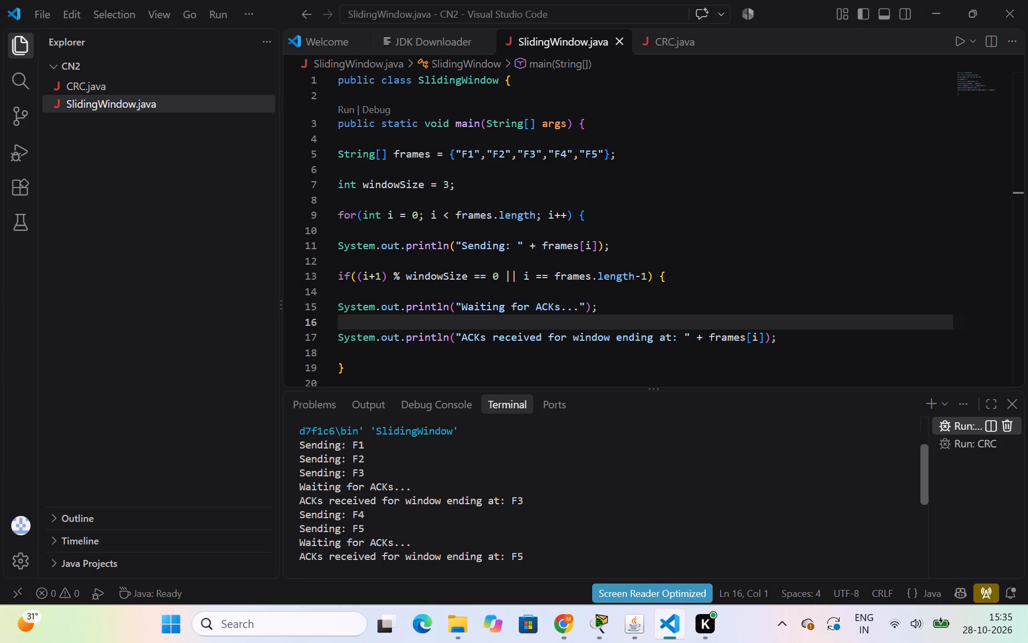
key(shift+super+s)
scroll(374, 452, up, 1)
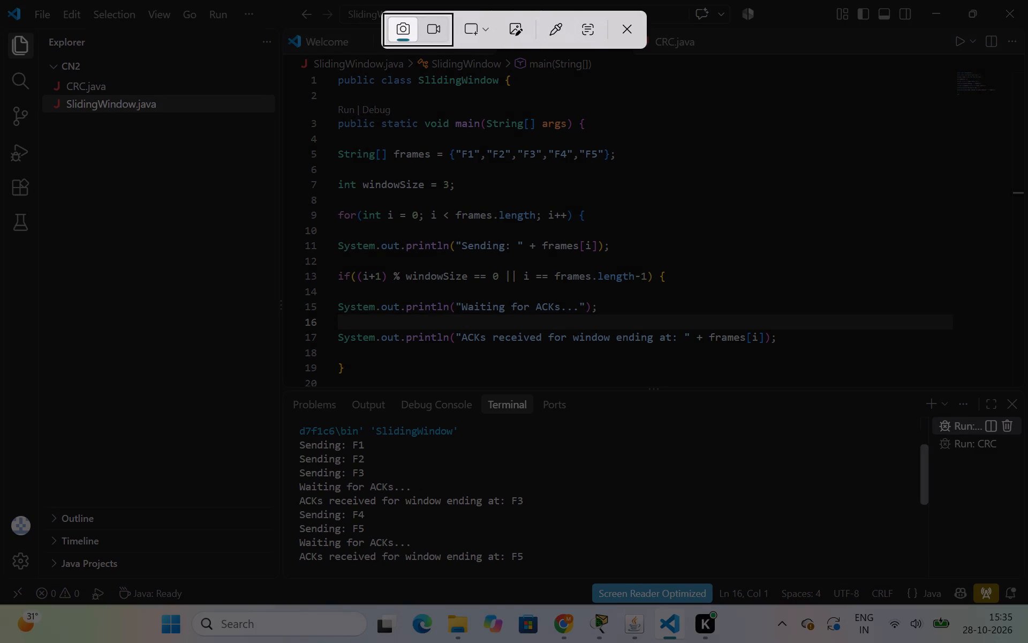
drag(292, 397, 780, 548)
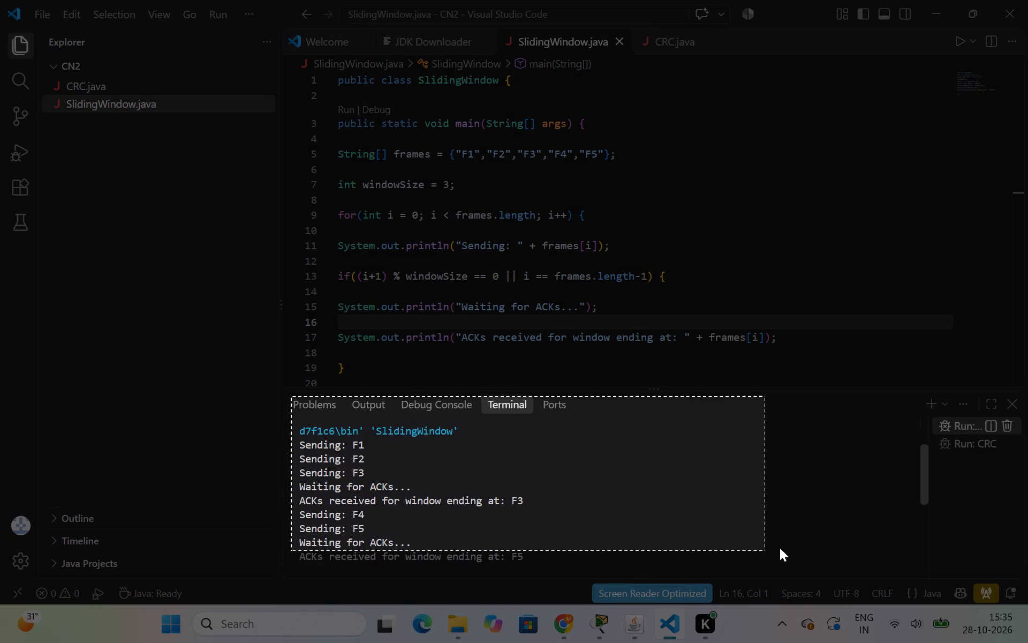
drag(780, 548, 1027, 576)
scroll(1026, 584, right, 1)
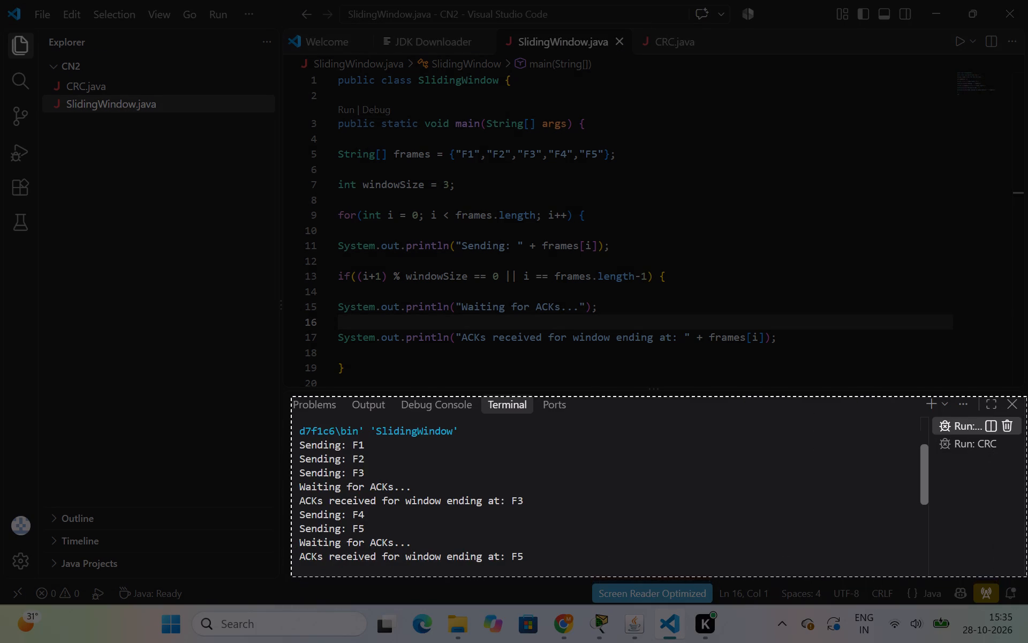
drag(1027, 576, 1027, 574)
scroll(1027, 576, right, 1)
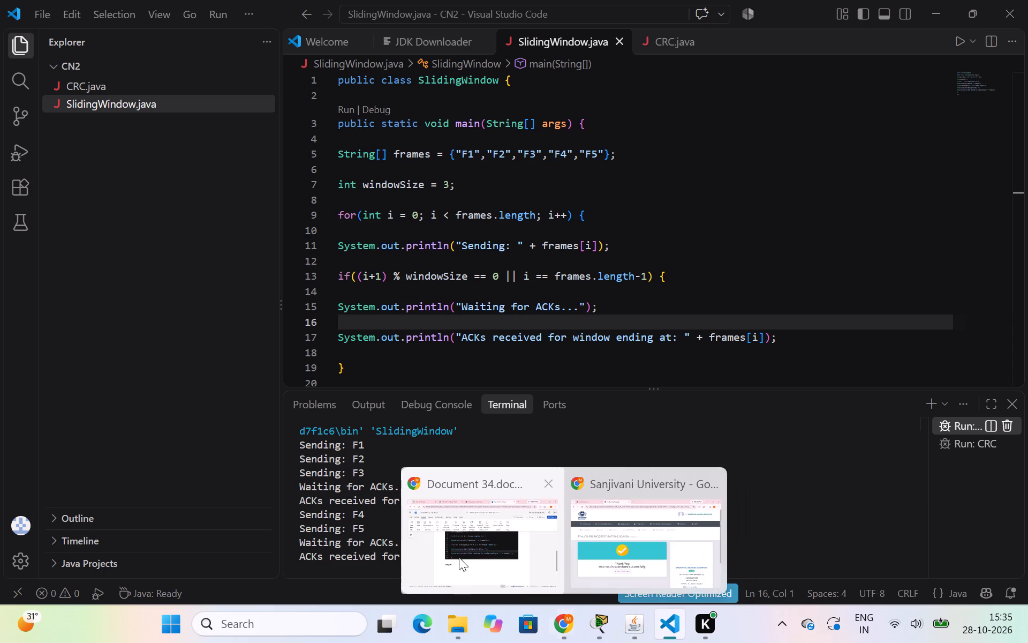
Switch back to Document 34 in Chrome and paste the terminal screenshot below the "Output:" label.
click(459, 557)
key(ctrl+v)
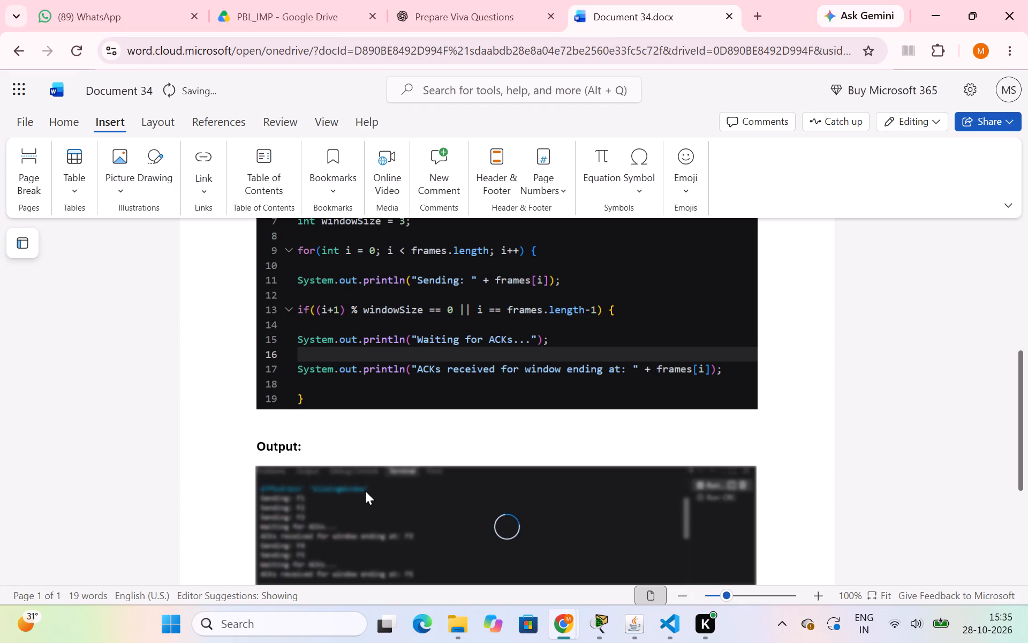
Review the document from the Q2 question through the code picture to the output picture.
scroll(365, 491, down, 3)
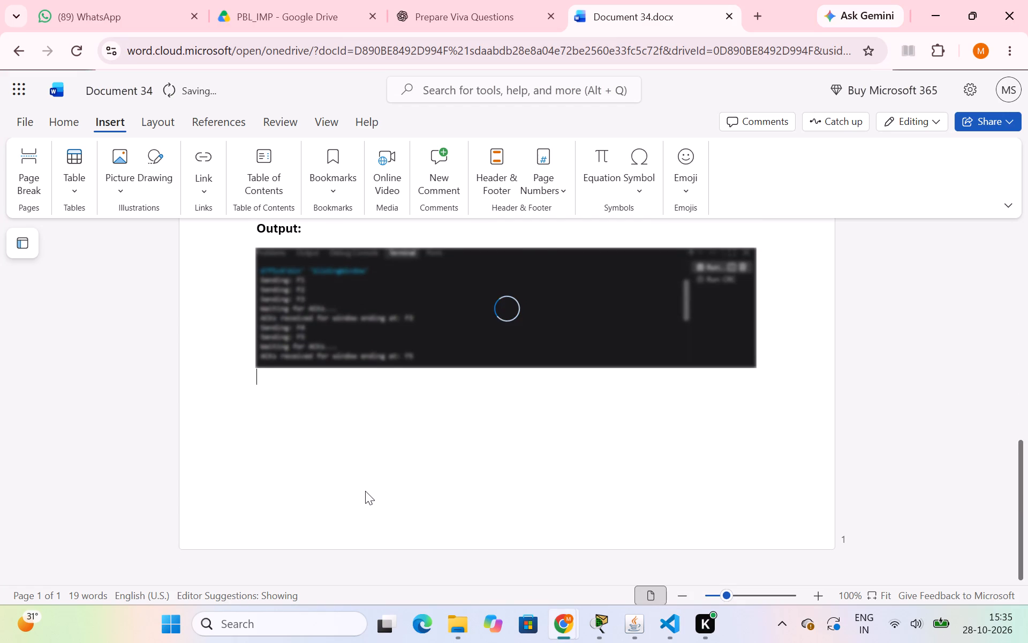
scroll(365, 491, up, 1)
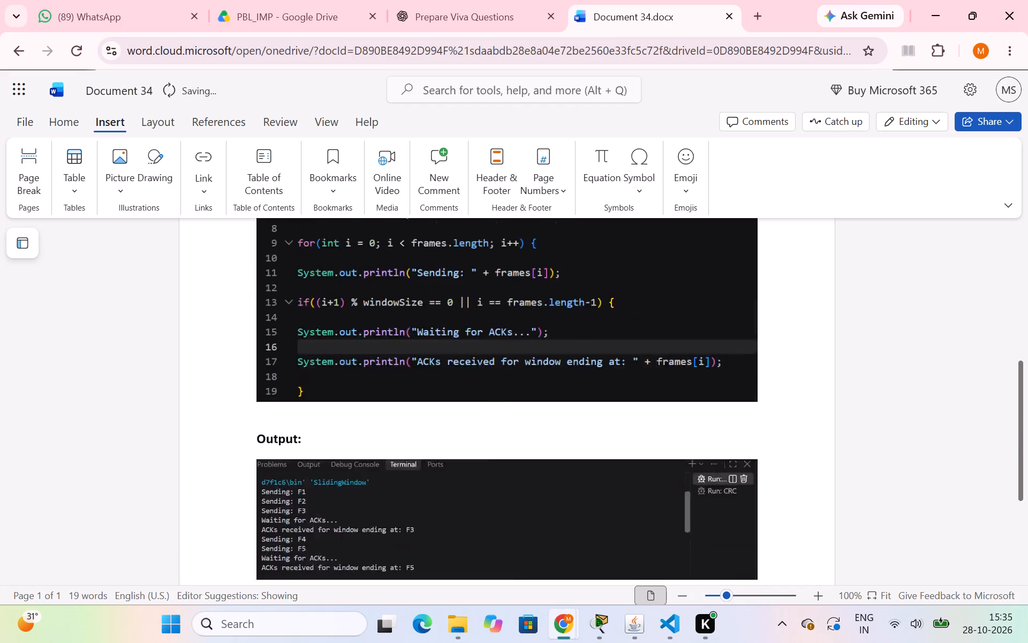
scroll(365, 491, up, 5)
scroll(365, 491, down, 2)
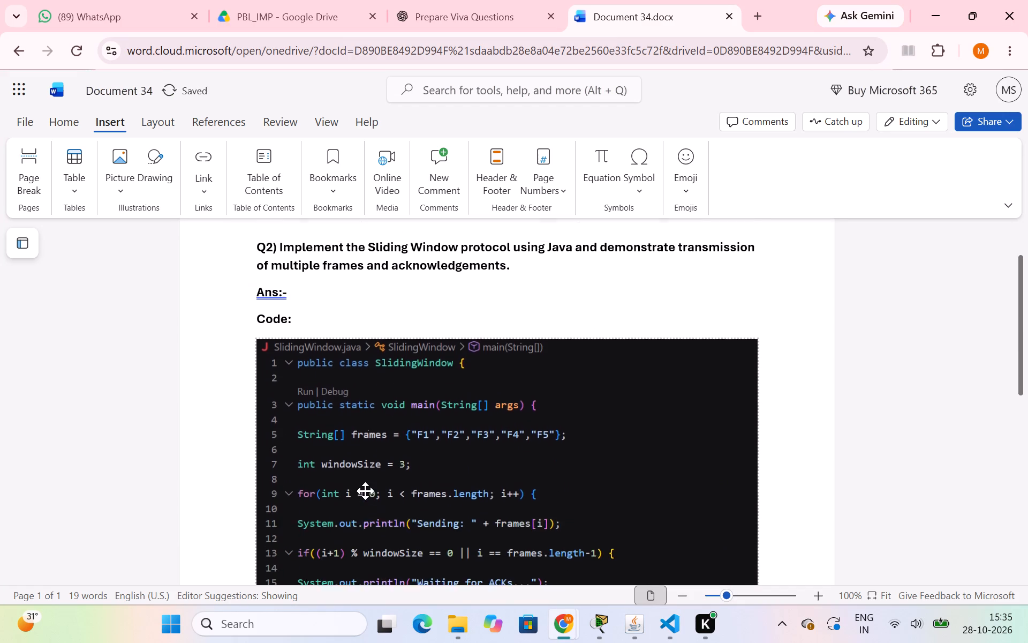
scroll(365, 491, down, 5)
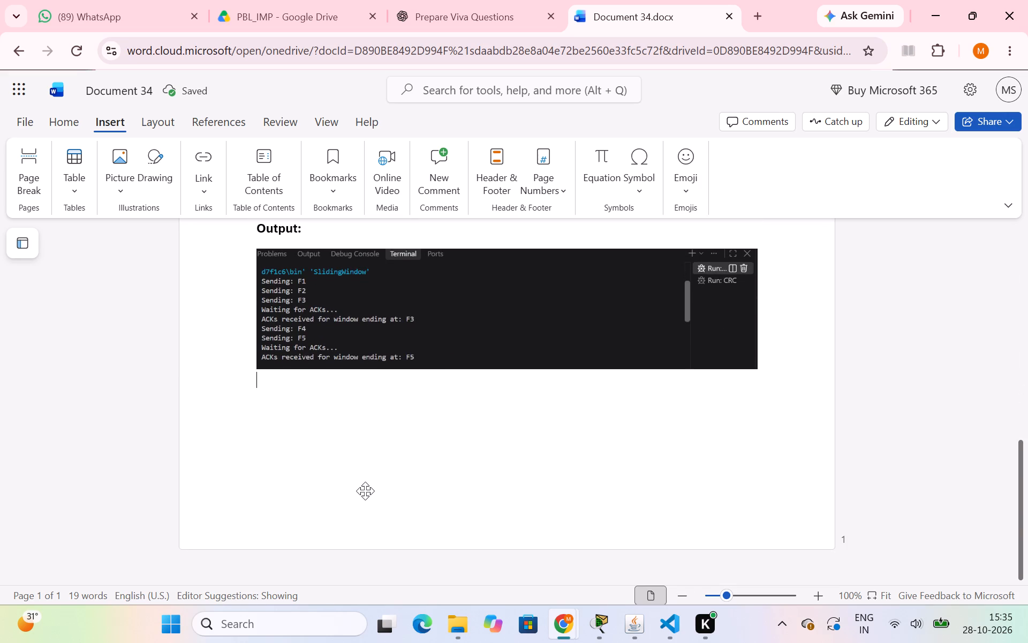
scroll(365, 491, down, 1)
Add the label "Eplanation" on a new line below the output picture.
key(space)
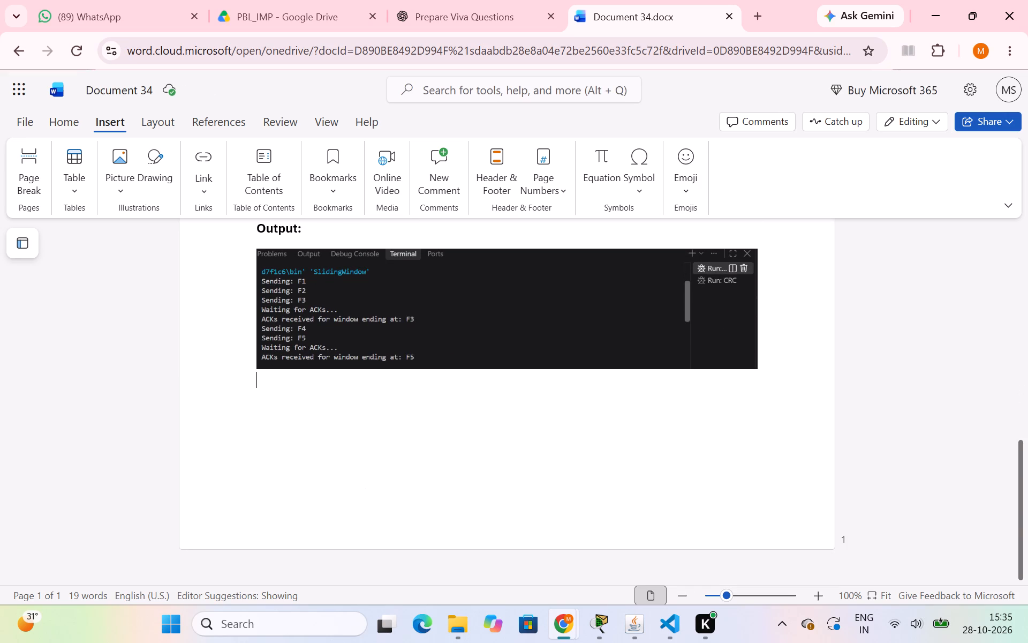
key(e)
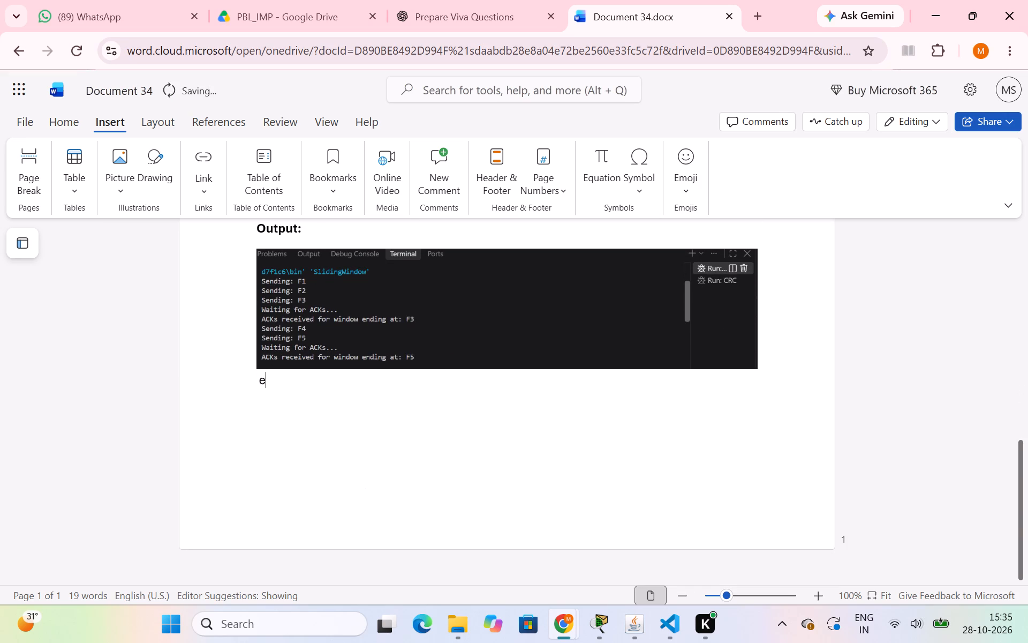
key(BackSpace)
key(Return)
text(eplanation)
key(space)
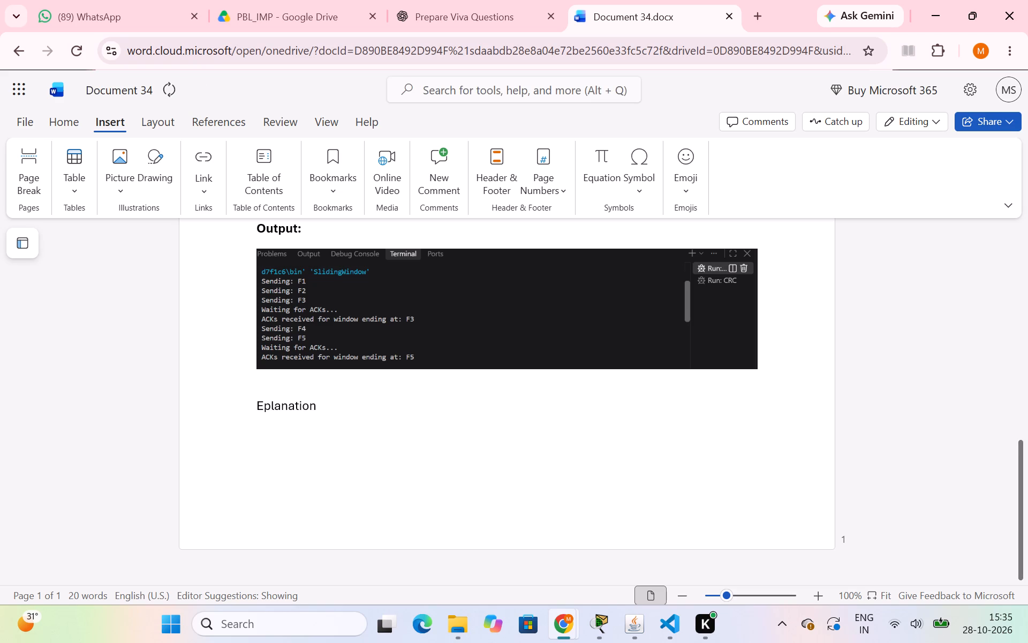
drag(329, 417, 251, 403)
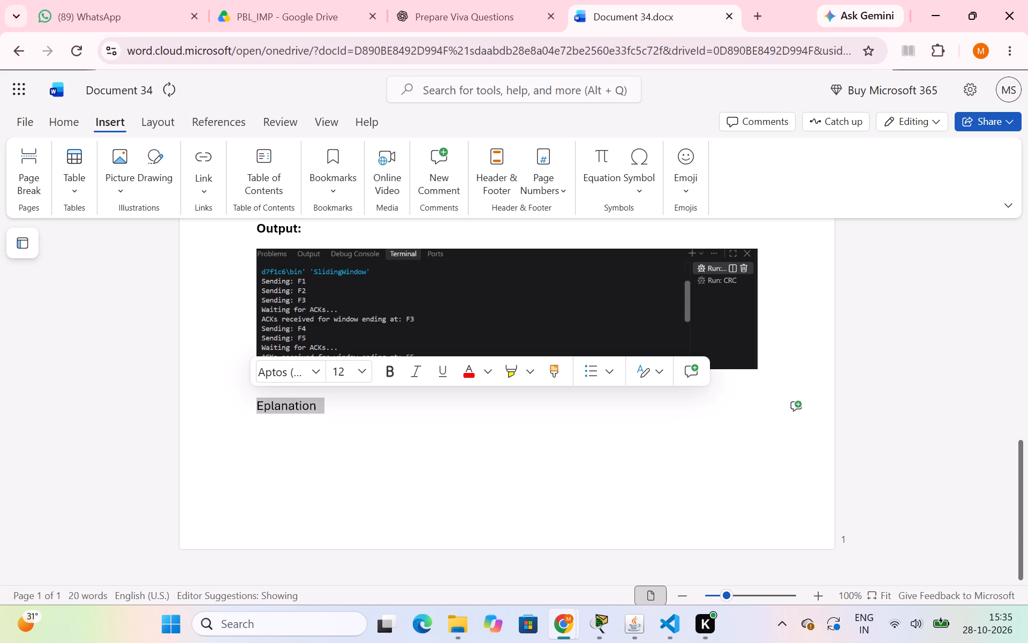
key(ctrl+b)
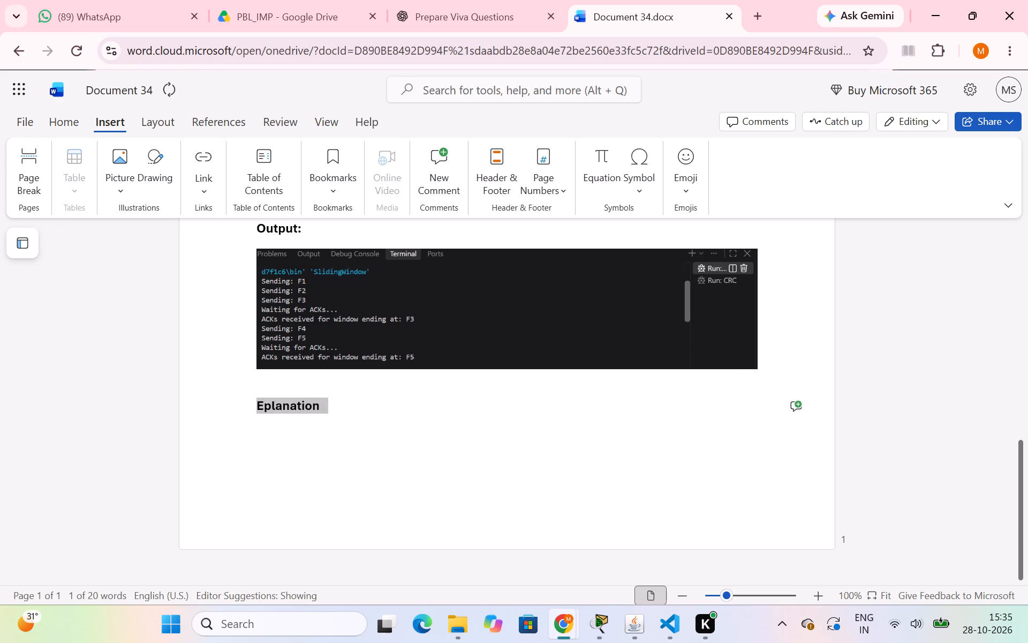
click(263, 405)
key(x)
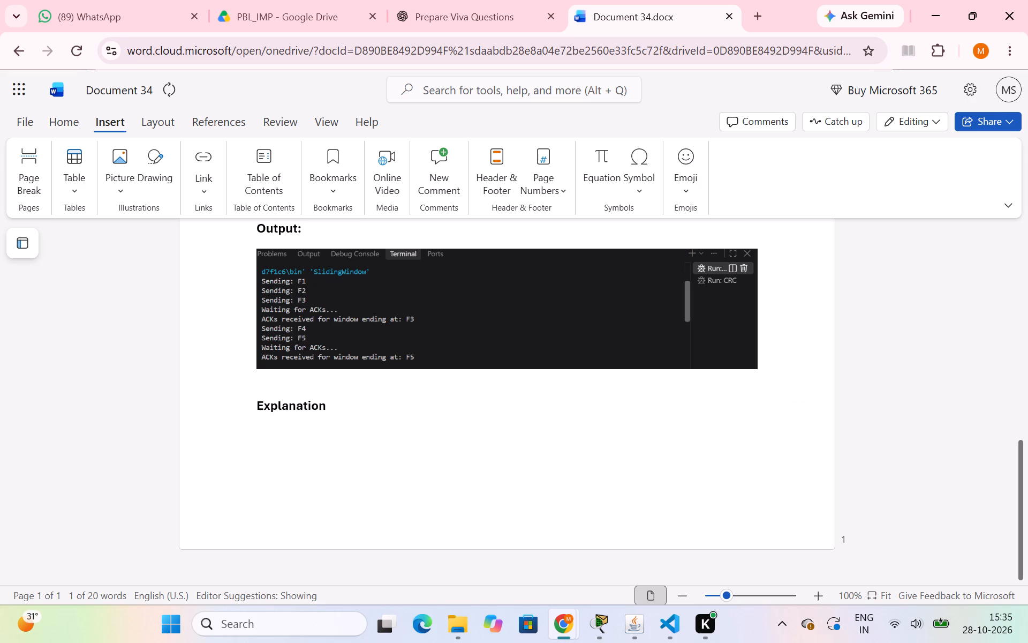
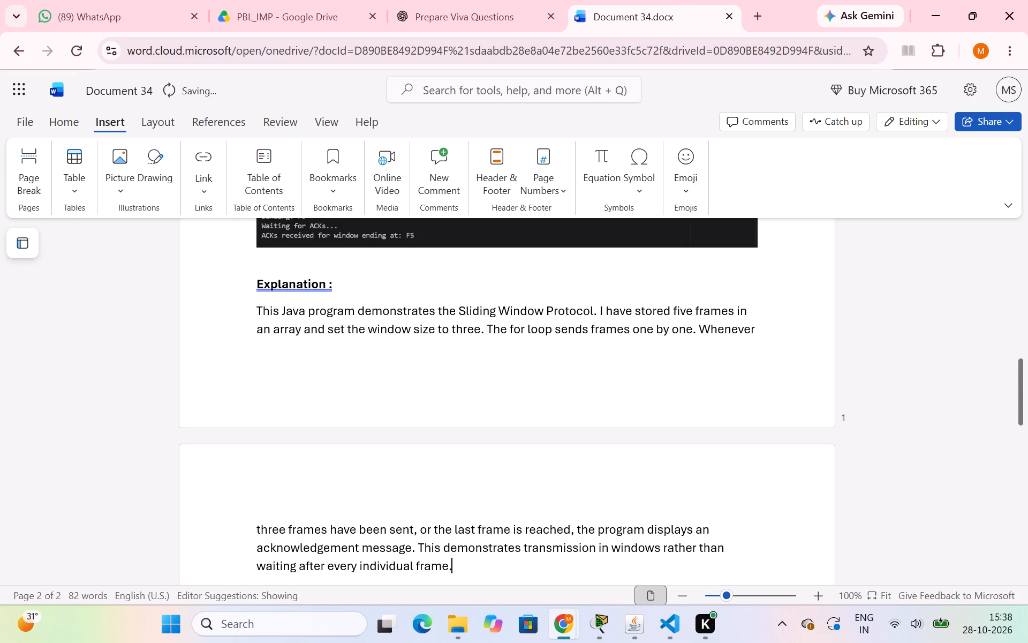
click(602, 309)
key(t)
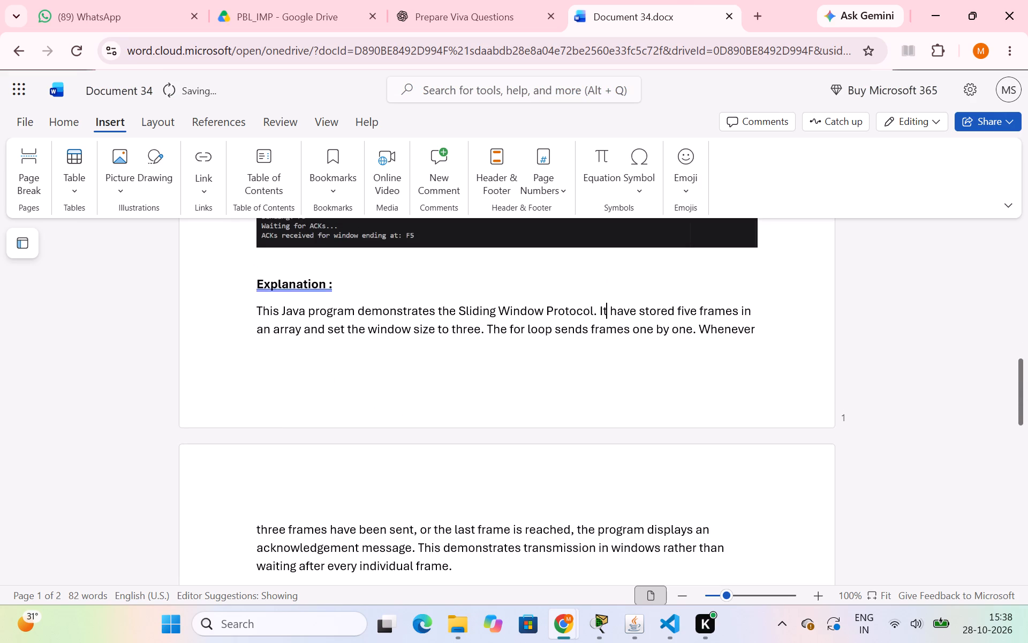
Insert a "Name:" line with the student's name above the Q2 question, and start a new line below it.
scroll(602, 309, down, 1)
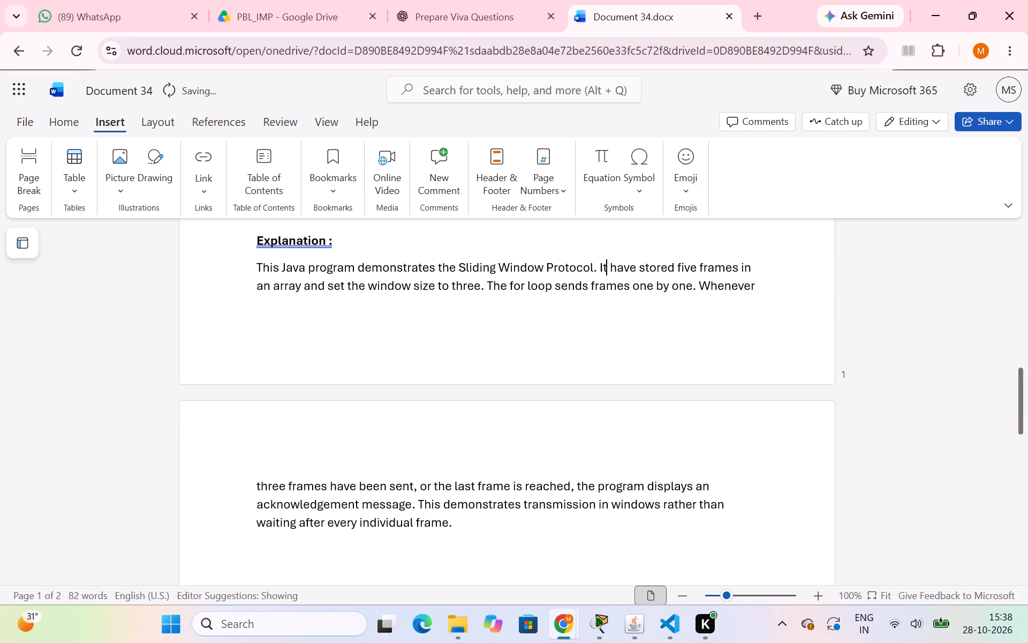
scroll(659, 323, down, 1)
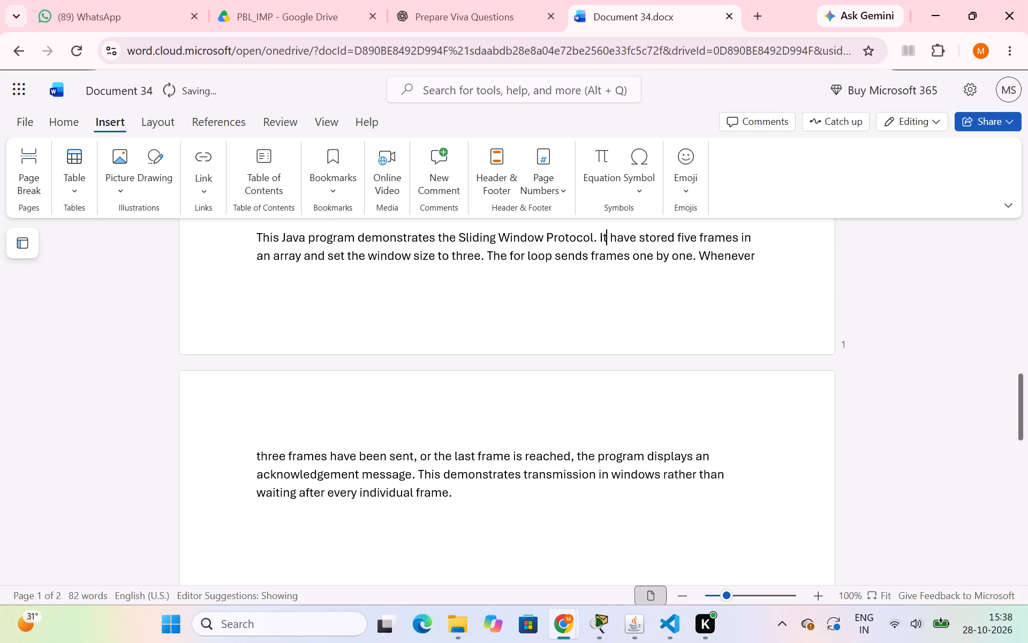
scroll(659, 323, down, 1)
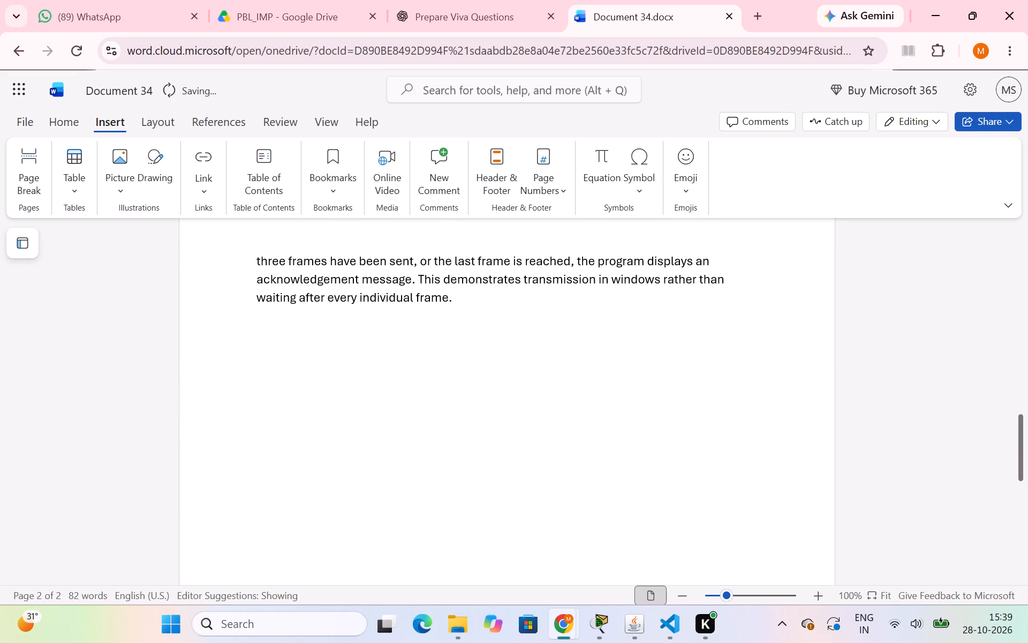
scroll(659, 323, down, 1)
scroll(659, 323, left, 1)
scroll(659, 323, up, 4)
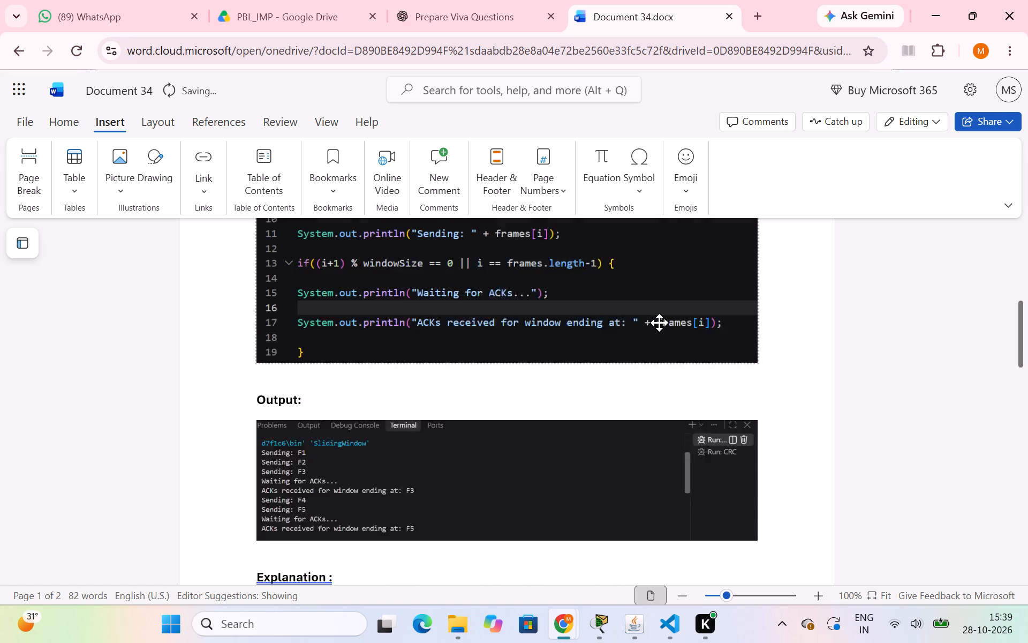
scroll(659, 323, up, 4)
click(429, 271)
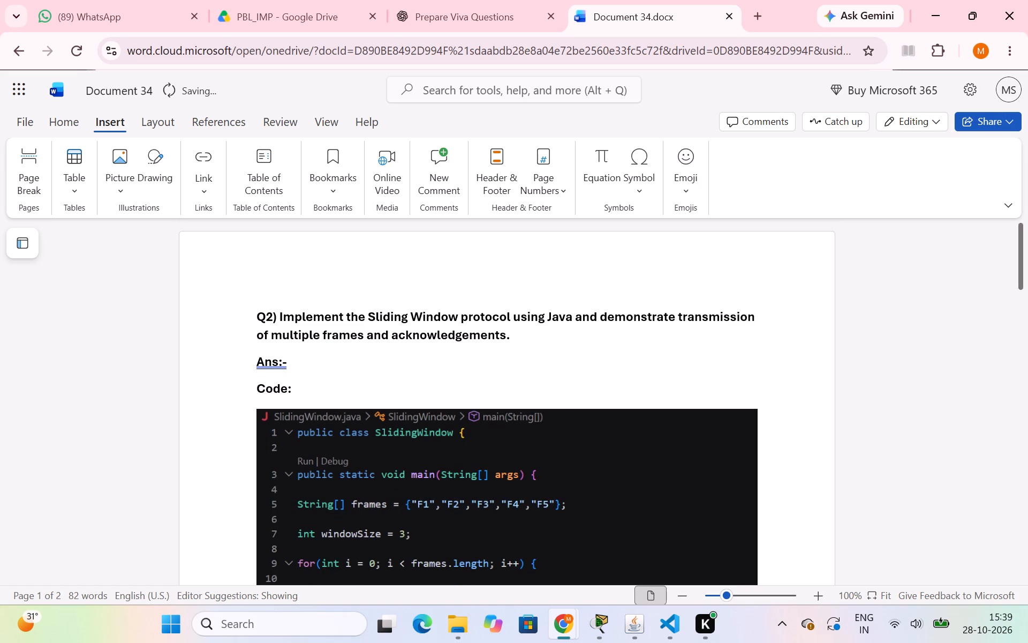
click(255, 313)
key(Return)
key(Up)
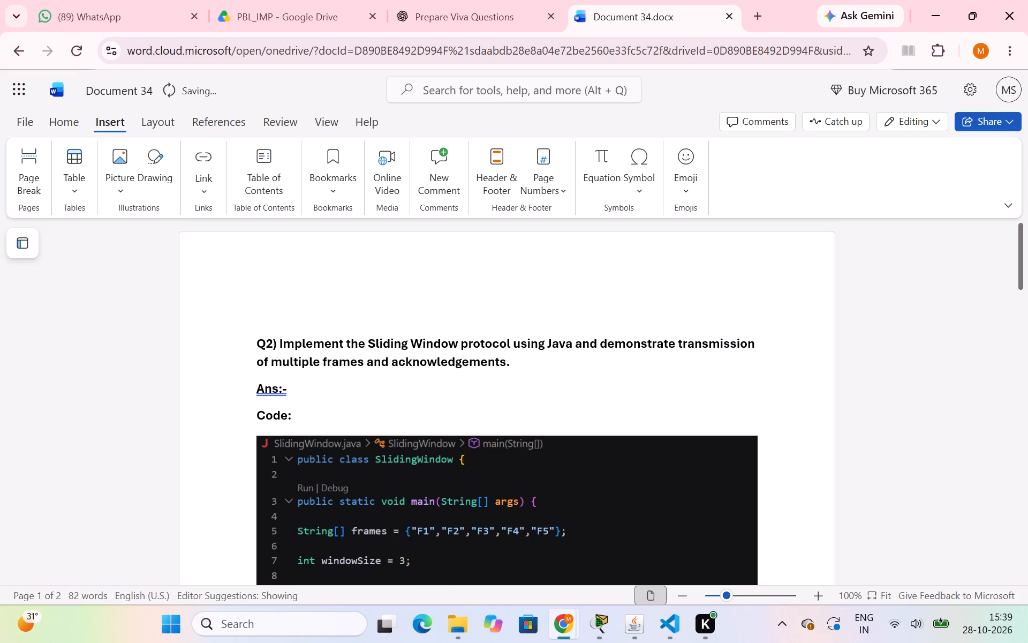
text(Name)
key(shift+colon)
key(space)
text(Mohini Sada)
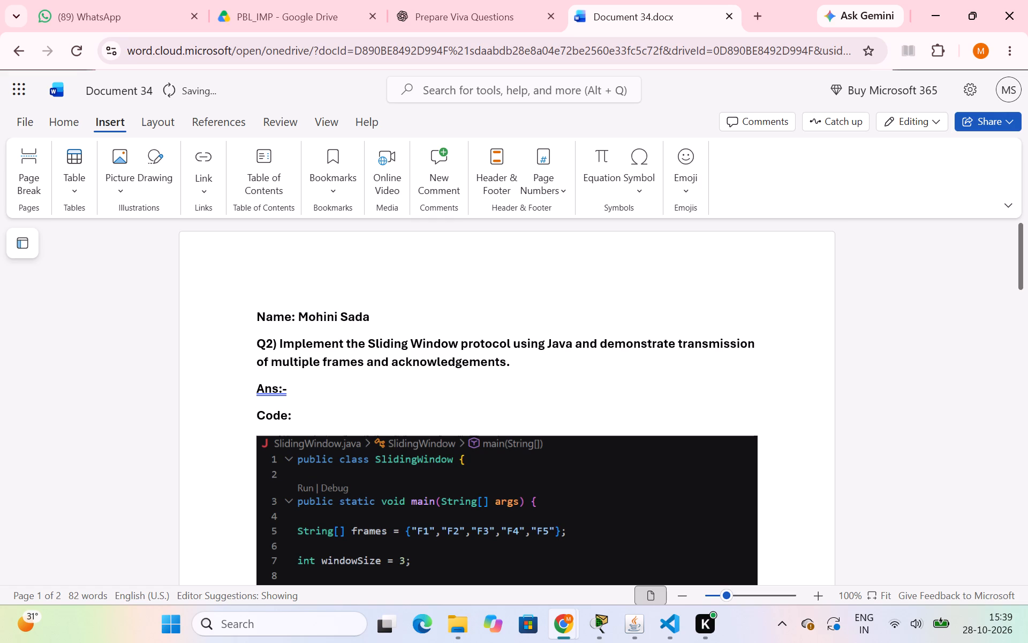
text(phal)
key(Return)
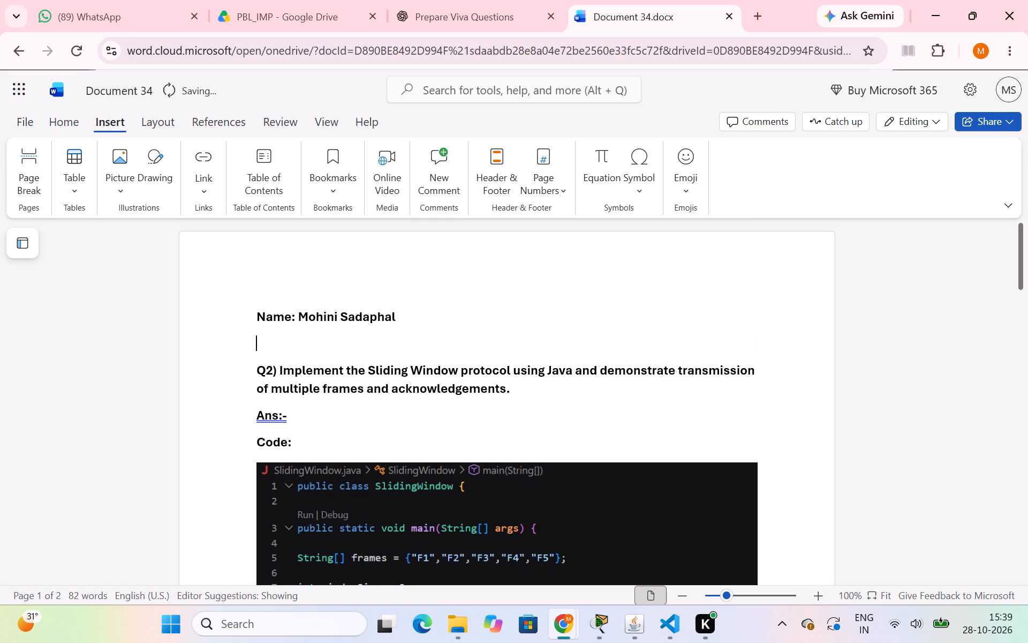
Enter a "Prn:" line with the student's PRN below the name line.
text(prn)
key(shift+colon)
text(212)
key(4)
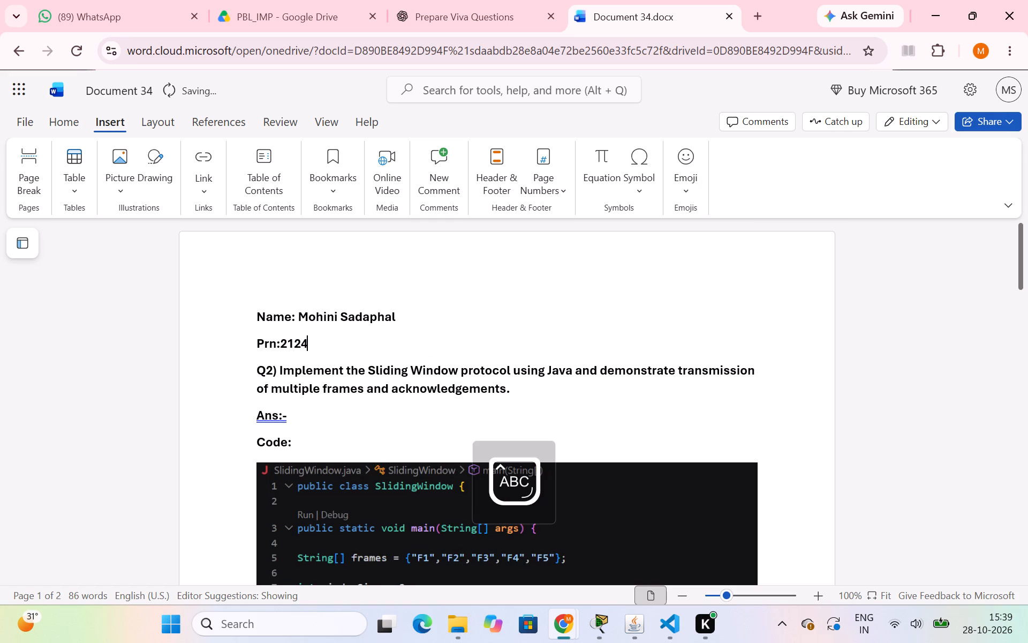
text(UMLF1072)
Add a "SET:- 05" line between the PRN line and the Q2 question.
scroll(255, 313, down, 1)
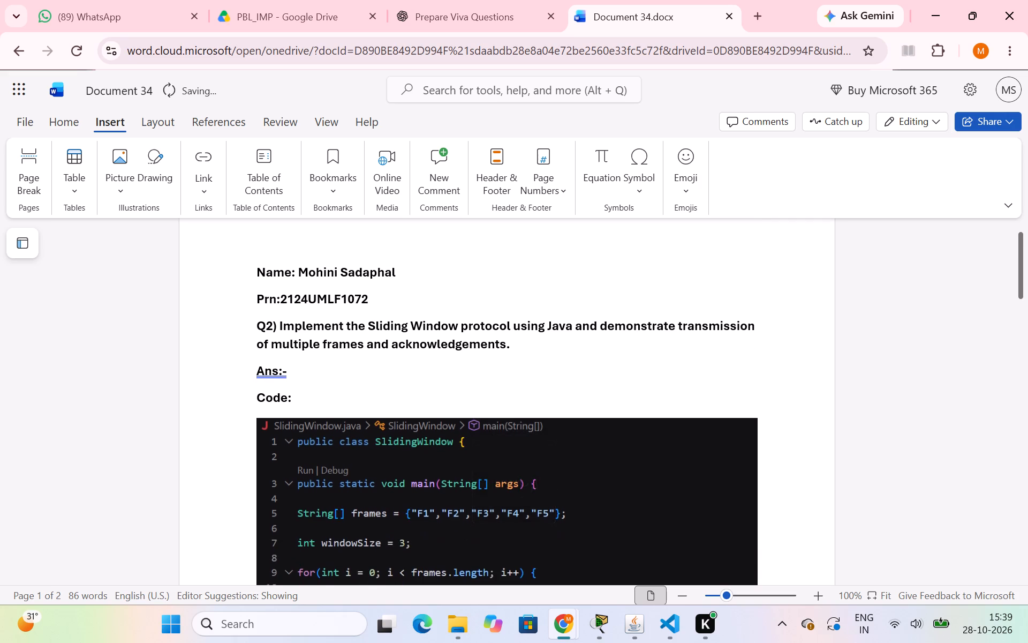
key(Return)
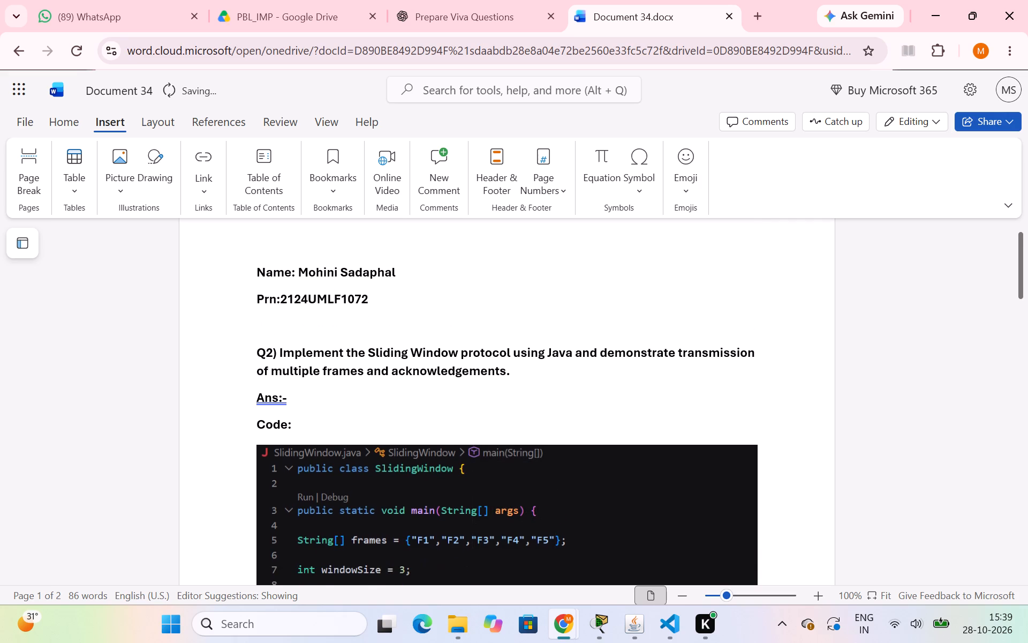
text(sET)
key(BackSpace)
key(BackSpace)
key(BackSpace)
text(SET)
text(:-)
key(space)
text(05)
Start a new question labelled "Q3)" below the Sliding Window explanation, leaving one blank line between them.
scroll(255, 313, up, 1)
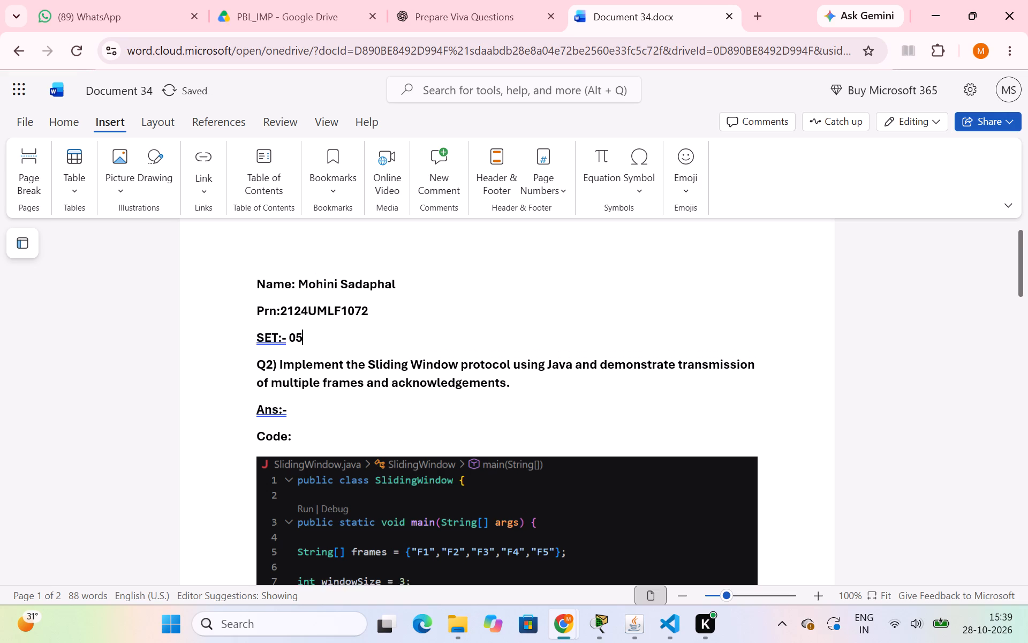
scroll(255, 313, up, 1)
scroll(255, 313, down, 2)
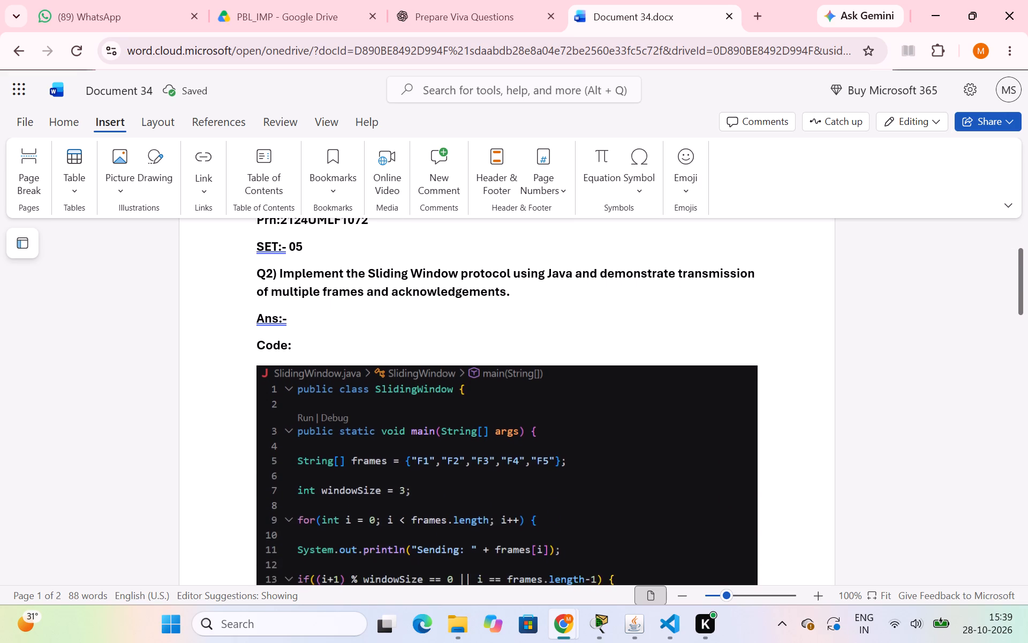
scroll(255, 313, down, 5)
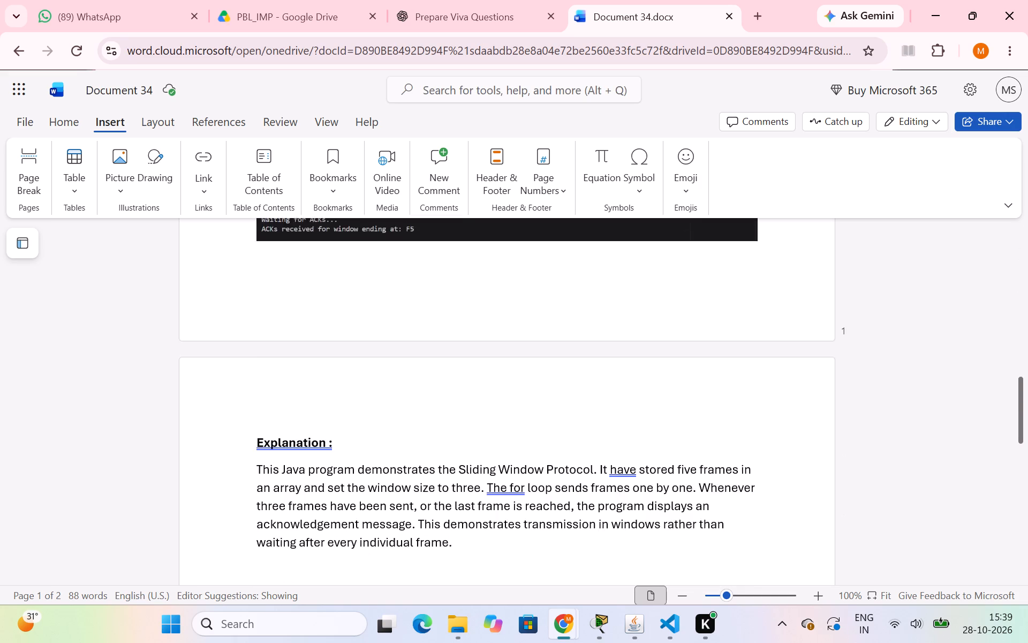
scroll(255, 313, down, 2)
scroll(255, 313, up, 2)
scroll(255, 313, down, 1)
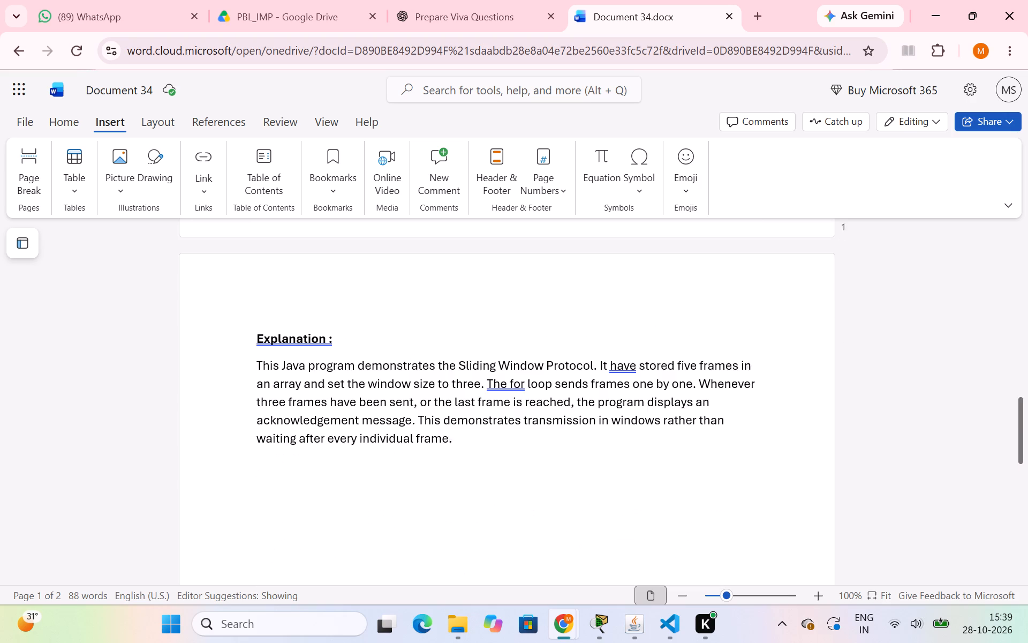
scroll(255, 313, down, 2)
click(236, 411)
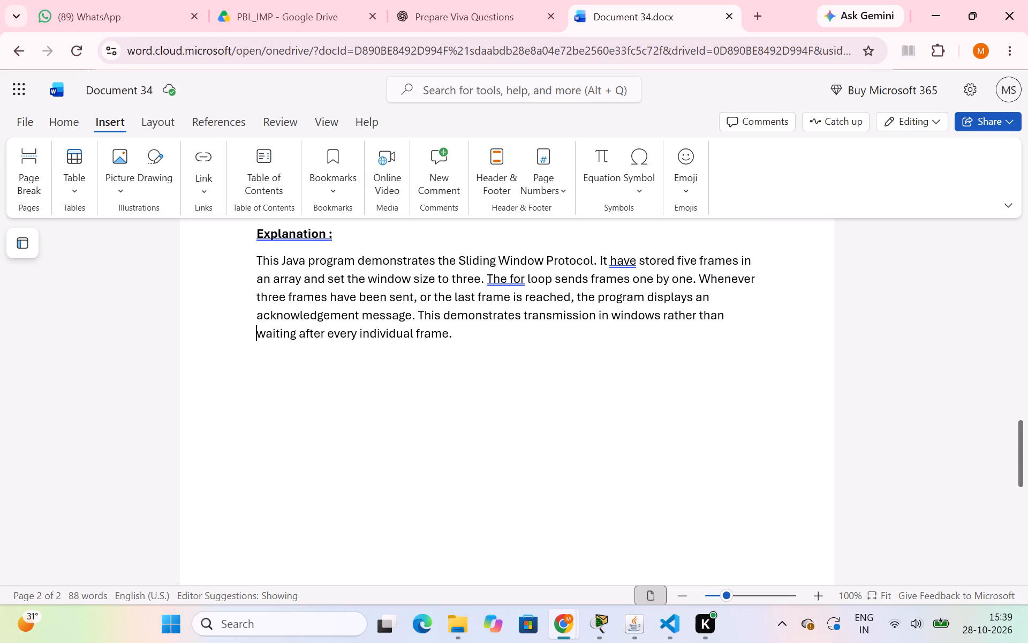
click(465, 342)
key(Return)
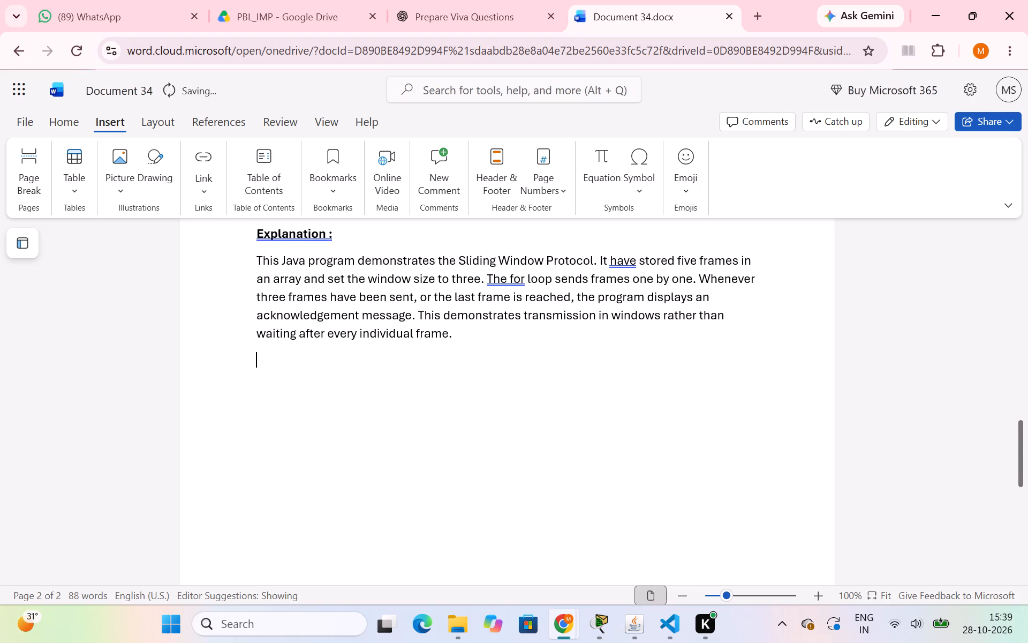
key(Return)
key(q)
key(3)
scroll(465, 342, up, 6)
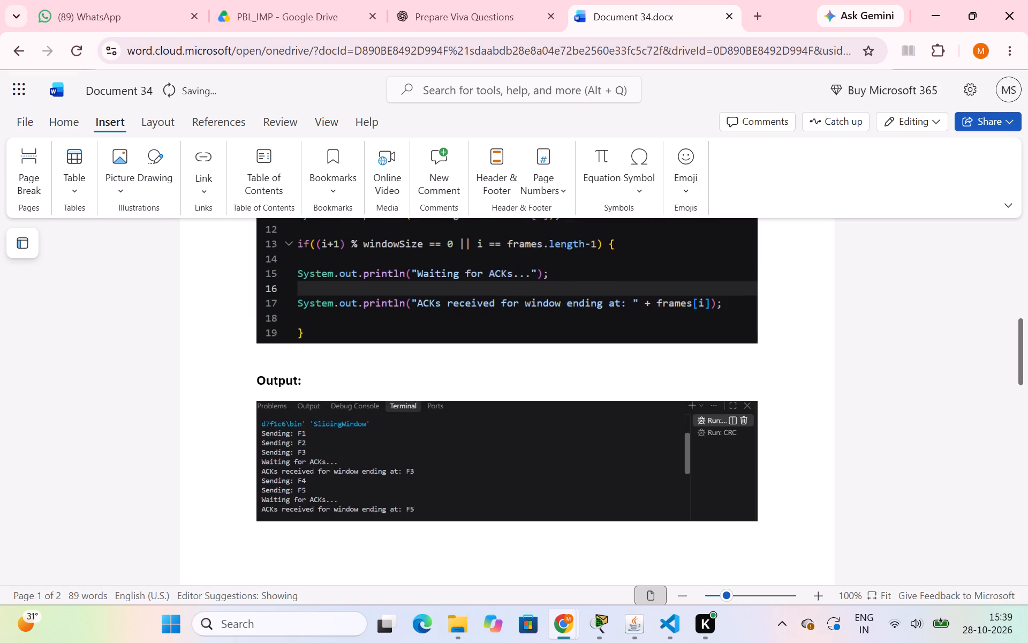
scroll(465, 342, up, 6)
scroll(465, 342, down, 6)
scroll(465, 342, up, 2)
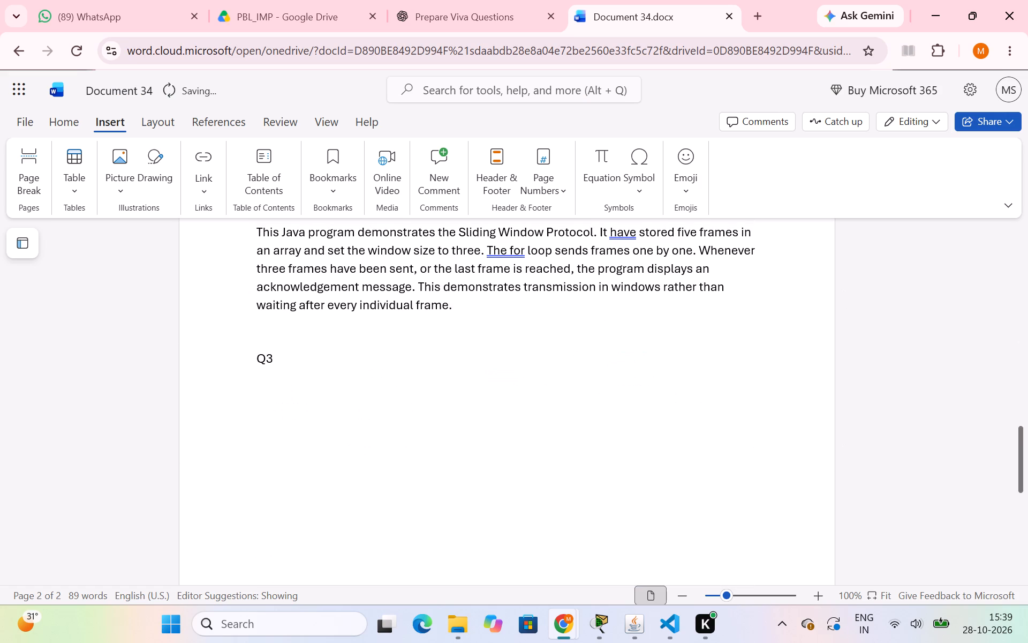
key(shift+parenright)
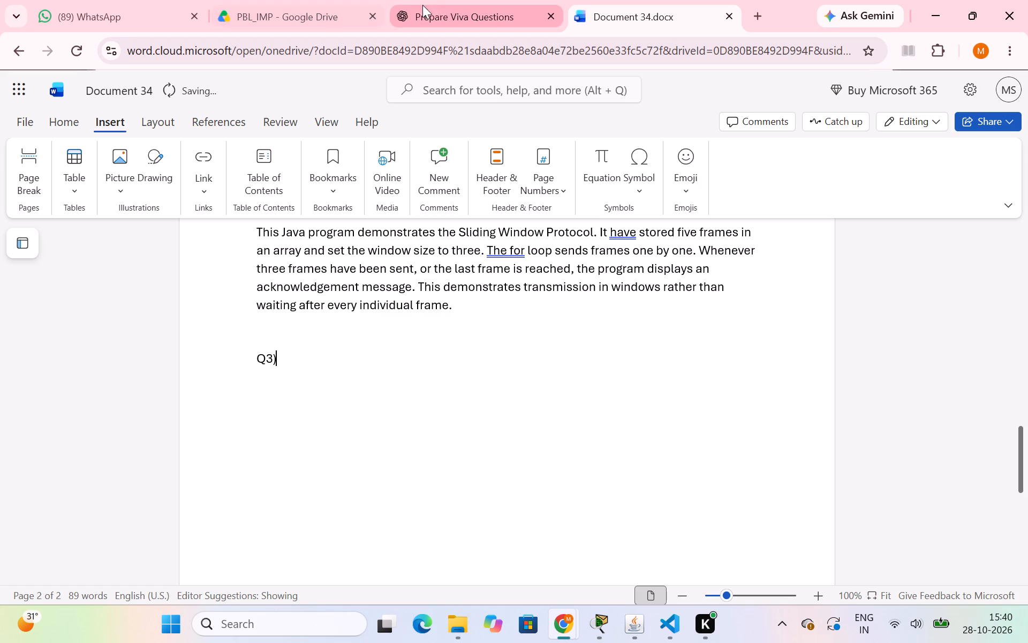
click(322, 10)
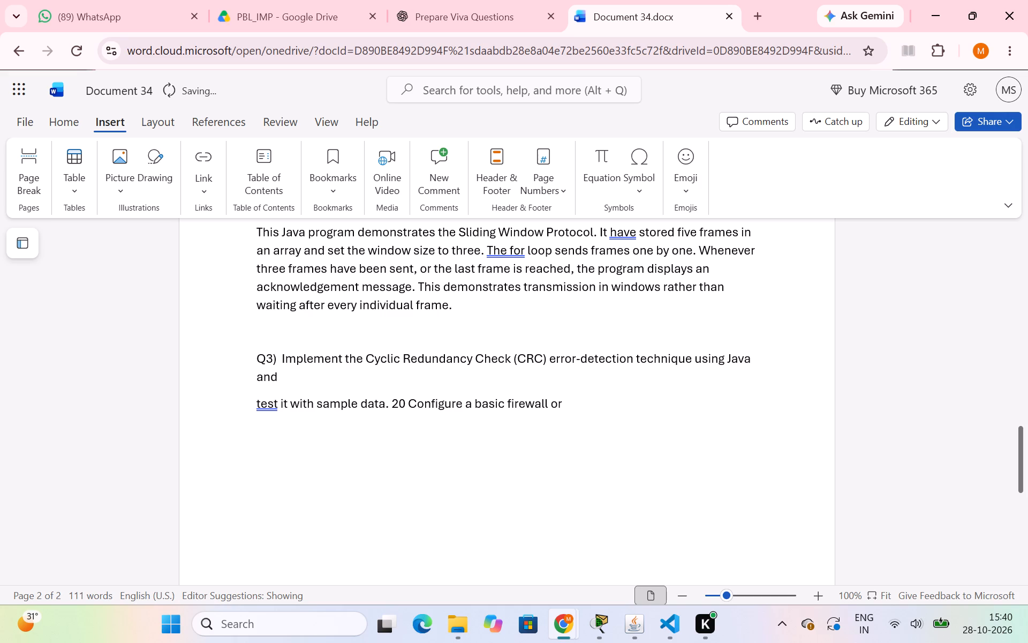
click(283, 360)
key(BackSpace)
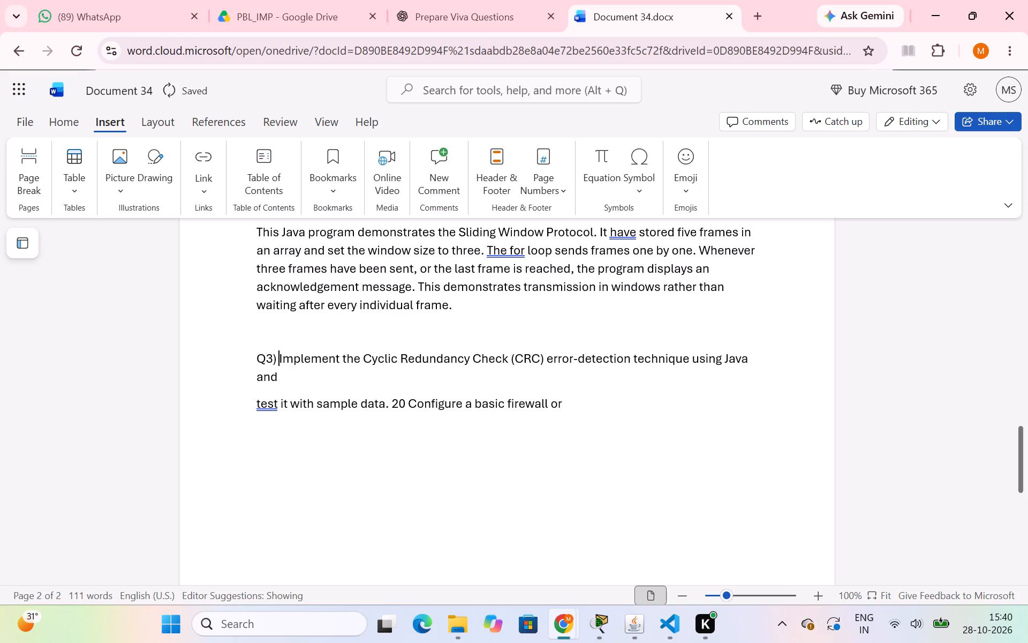
Join the "test it with sample data." line to the Q3 sentence and delete the trailing "20 Configure a basic firewall or".
click(255, 406)
key(BackSpace)
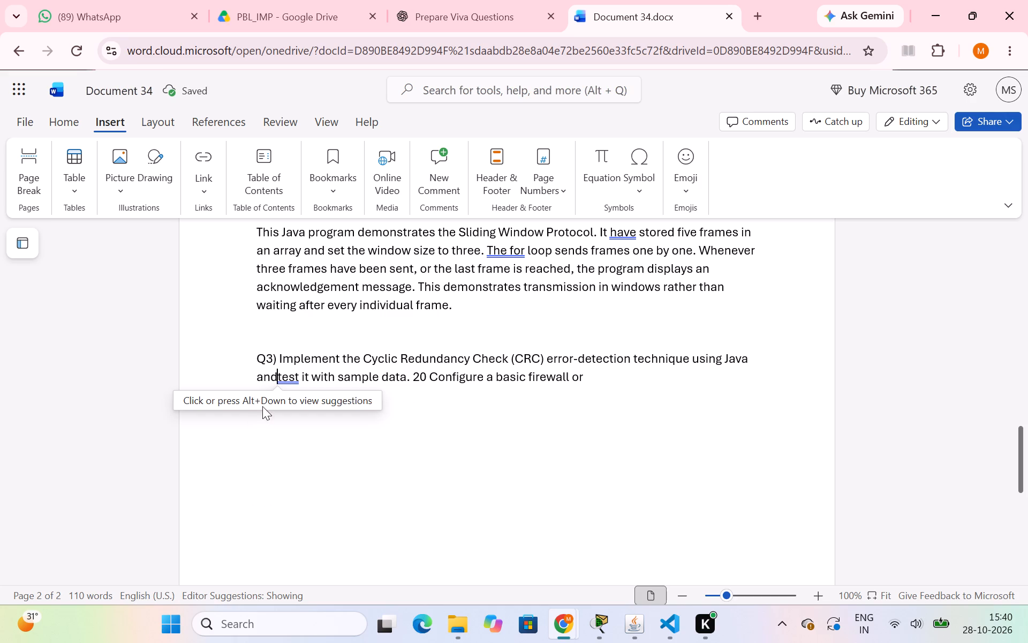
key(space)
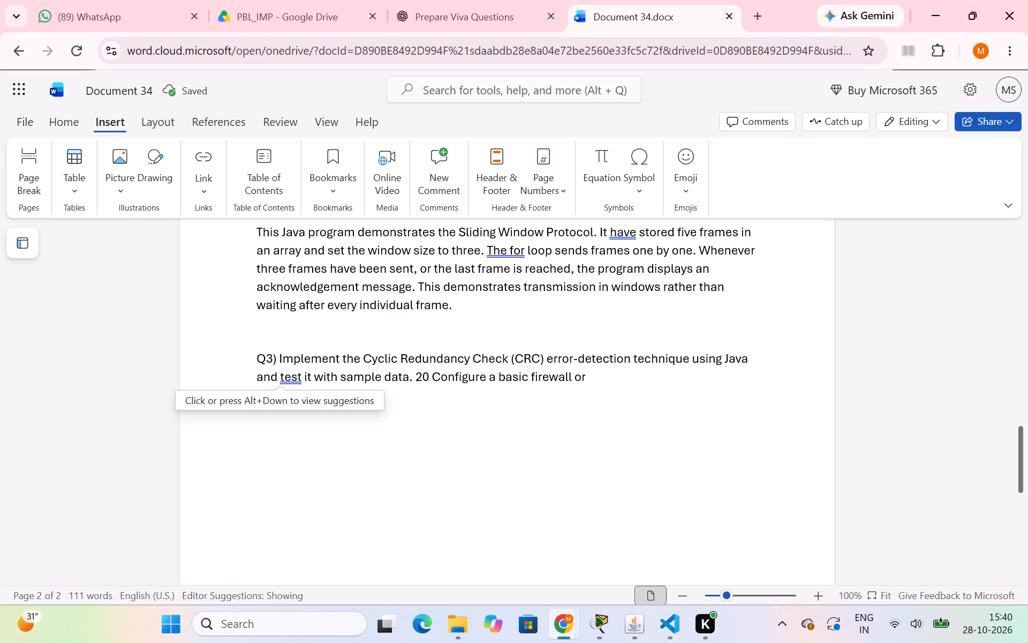
drag(602, 384, 415, 377)
key(BackSpace)
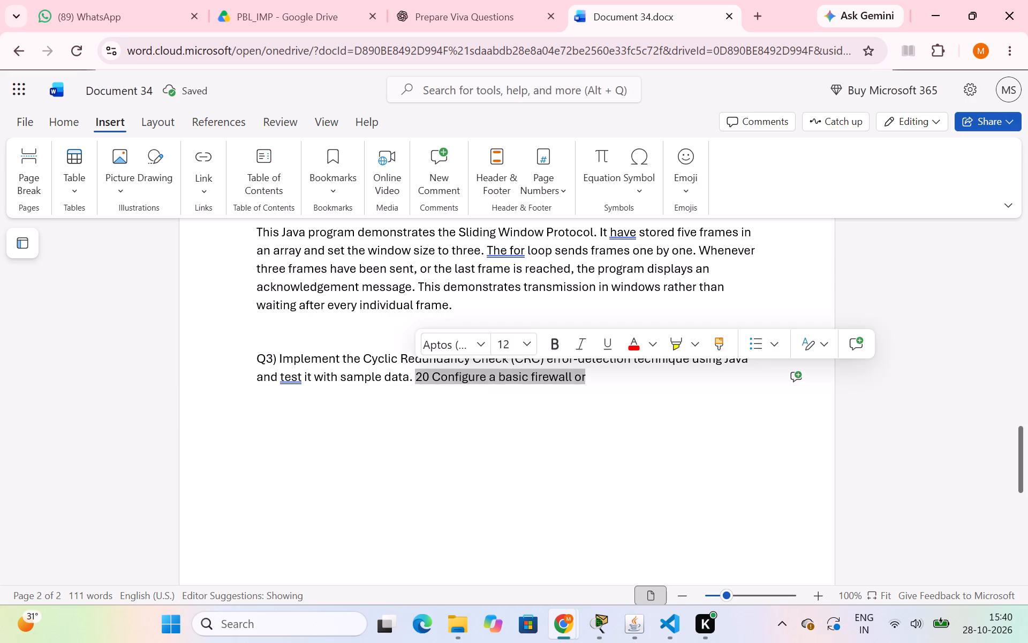
Make the whole Q3 question about the Cyclic Redundancy Check bold.
drag(420, 381, 376, 383)
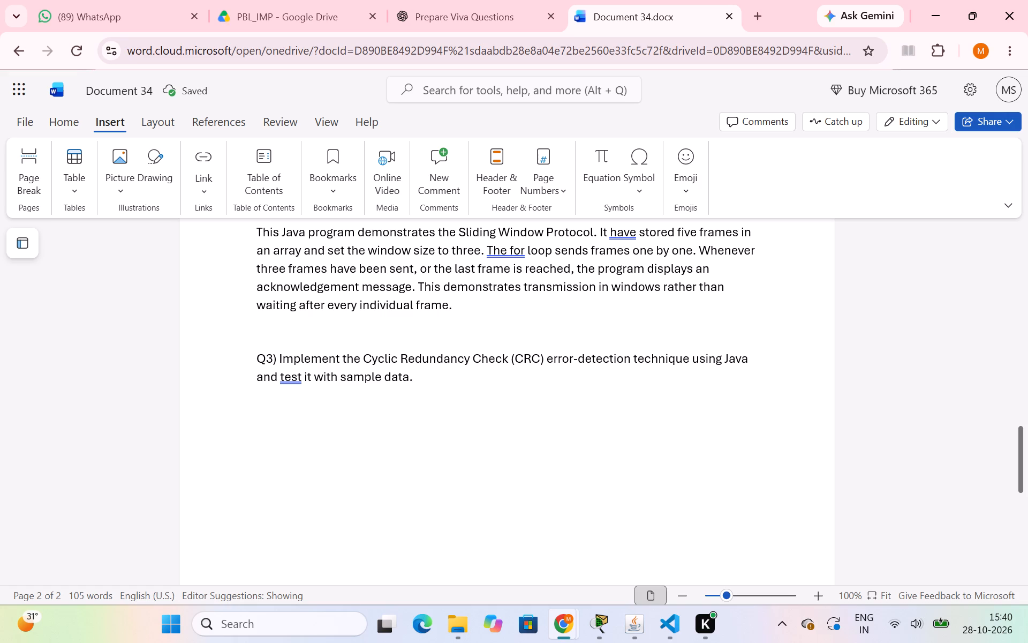
drag(376, 383, 245, 352)
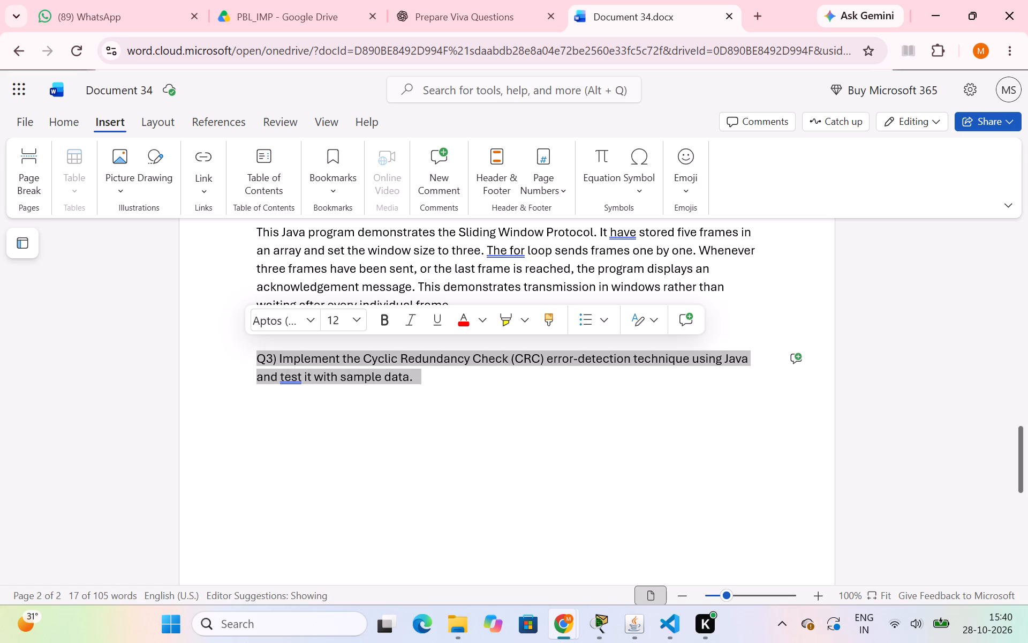
key(ctrl+b)
click(470, 380)
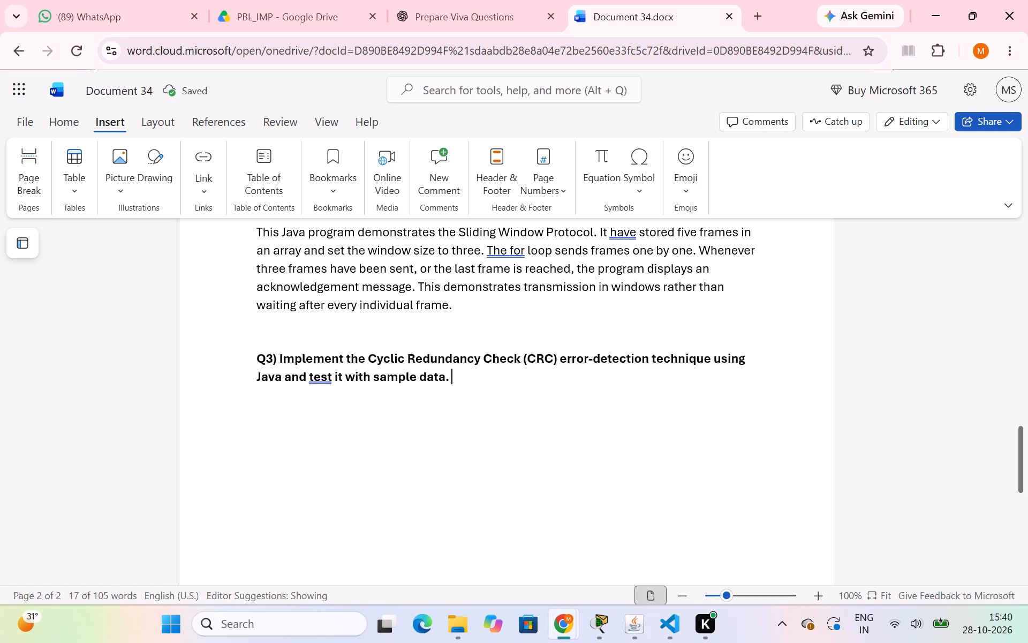
Add bold "Ans:-" and "Code:" lines below the Q3 question, leaving an empty line after them.
key(Return)
scroll(470, 380, up, 4)
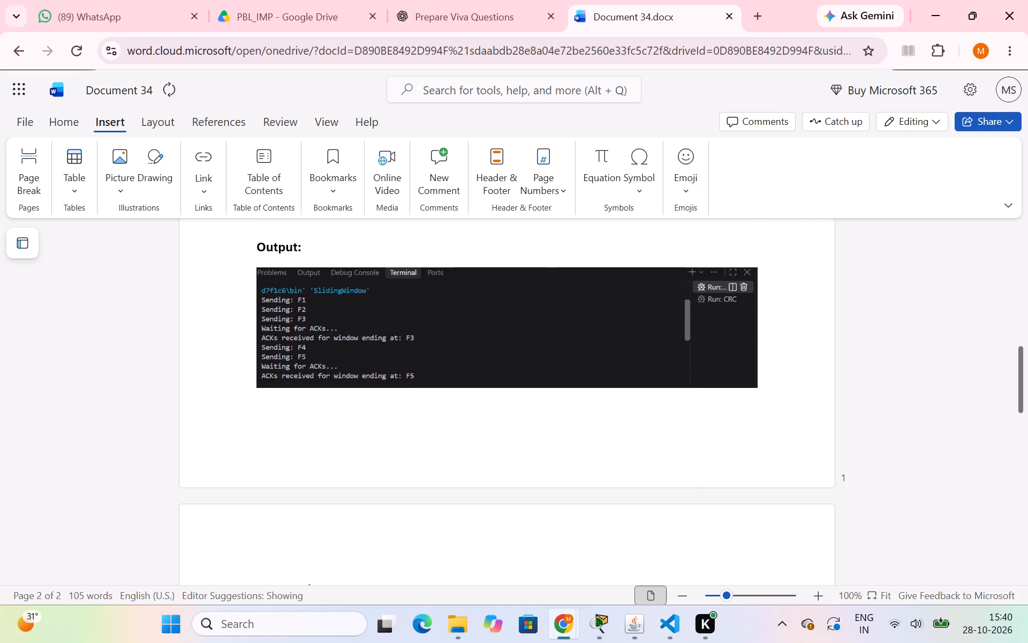
scroll(470, 380, up, 3)
scroll(470, 380, down, 4)
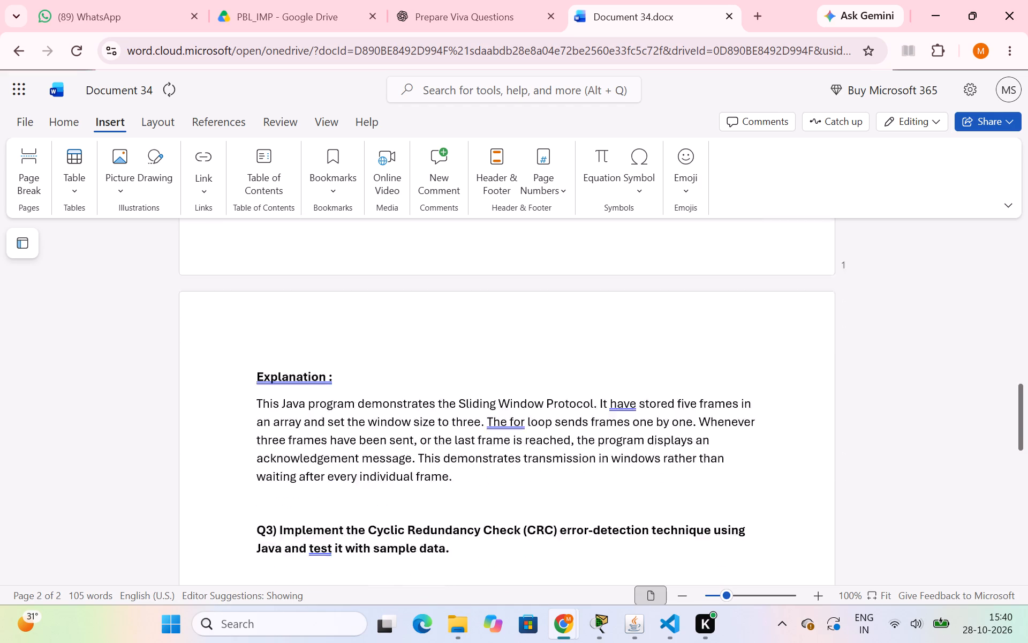
scroll(470, 380, down, 2)
scroll(470, 380, up, 2)
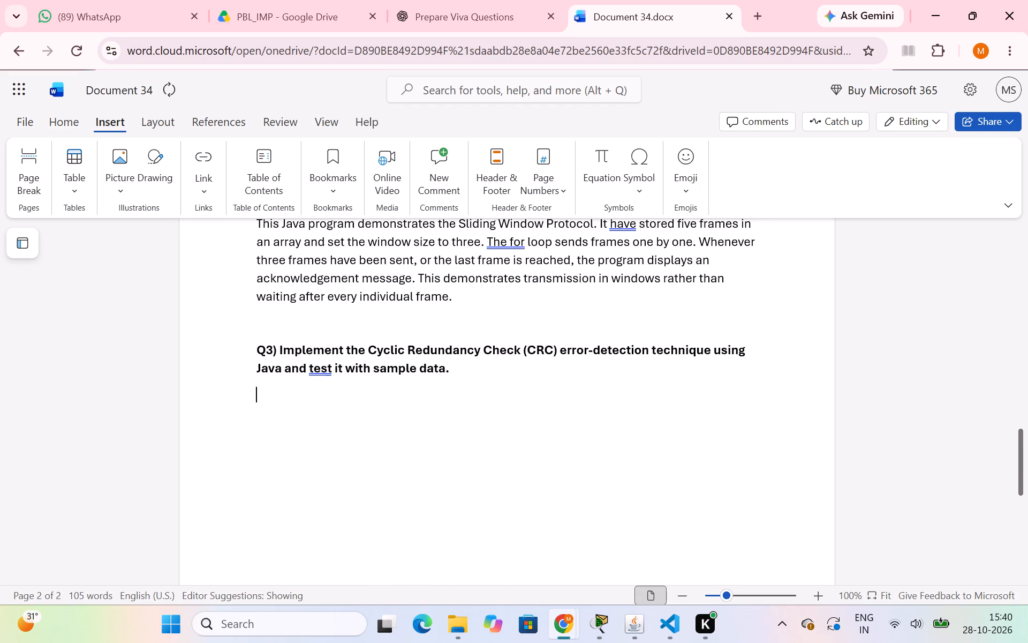
scroll(470, 380, up, 1)
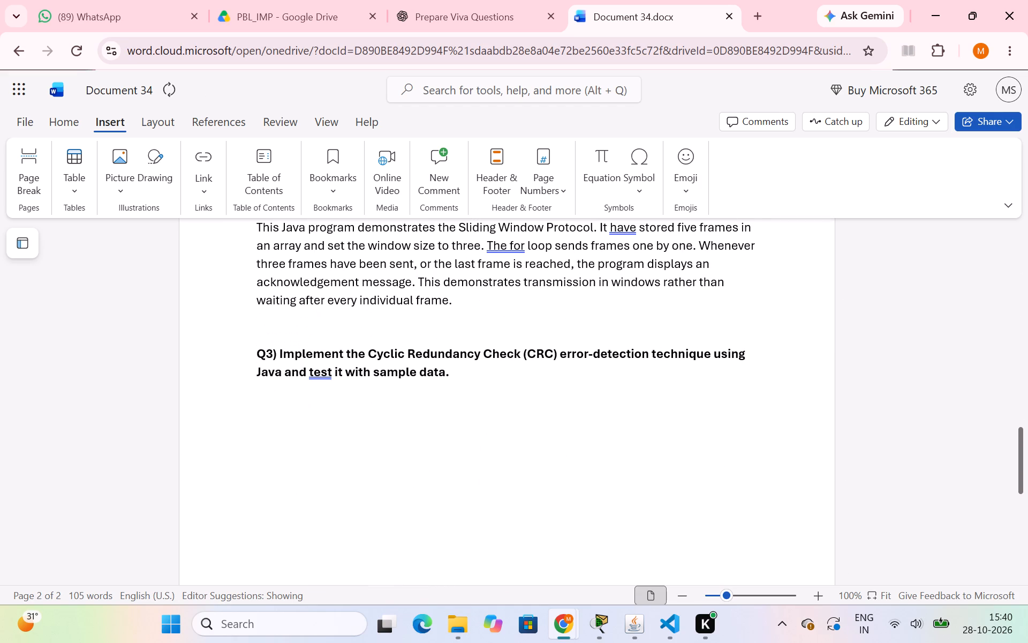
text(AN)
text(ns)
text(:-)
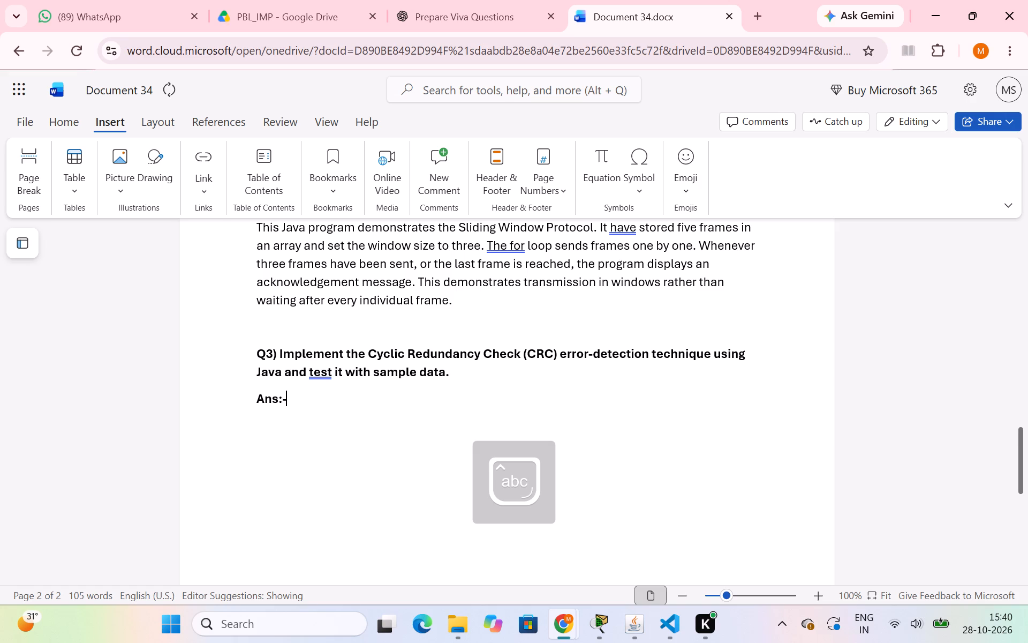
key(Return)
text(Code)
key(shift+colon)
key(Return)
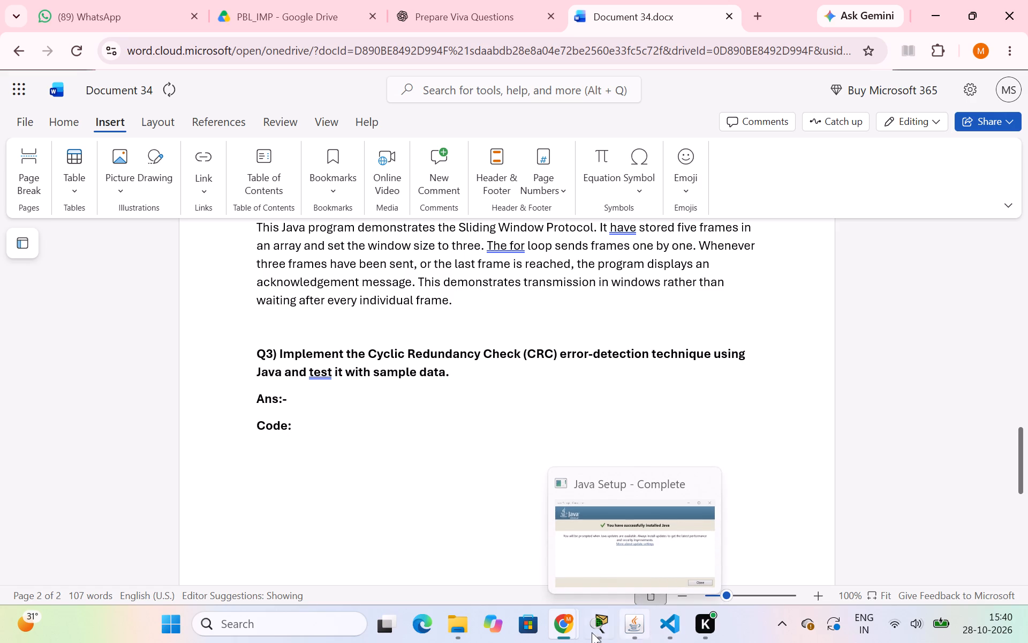
Switch to Visual Studio Code, show CRC.java and hide the terminal area so more of the code fits.
click(670, 616)
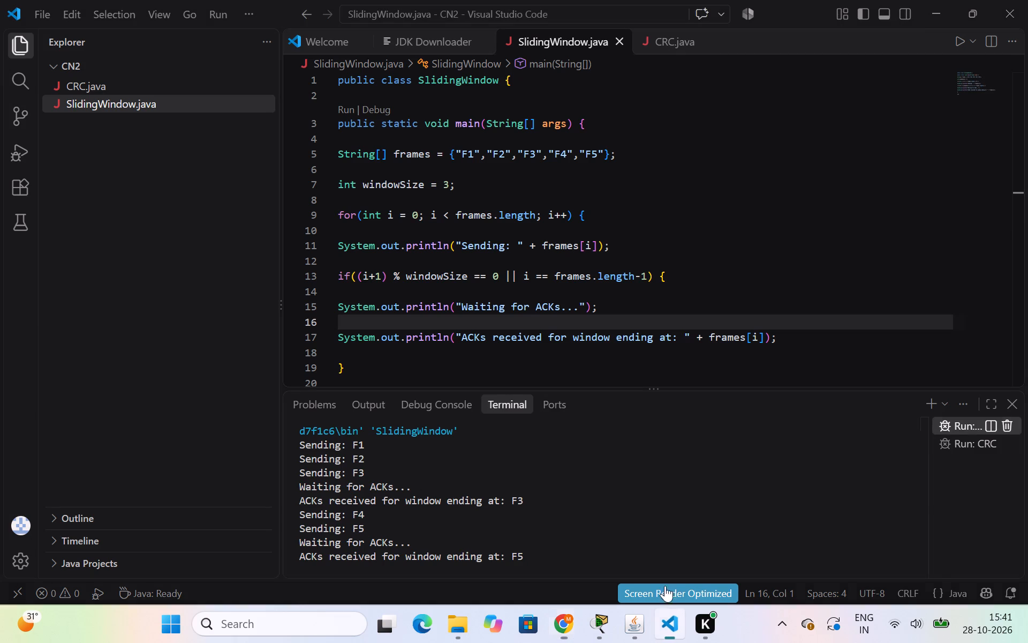
scroll(581, 317, down, 1)
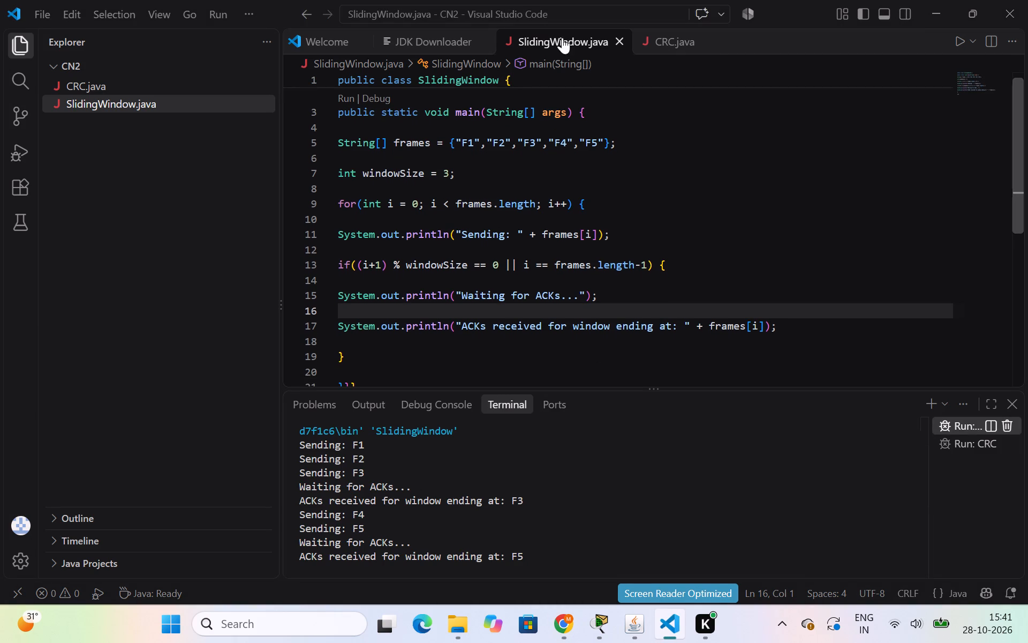
click(650, 33)
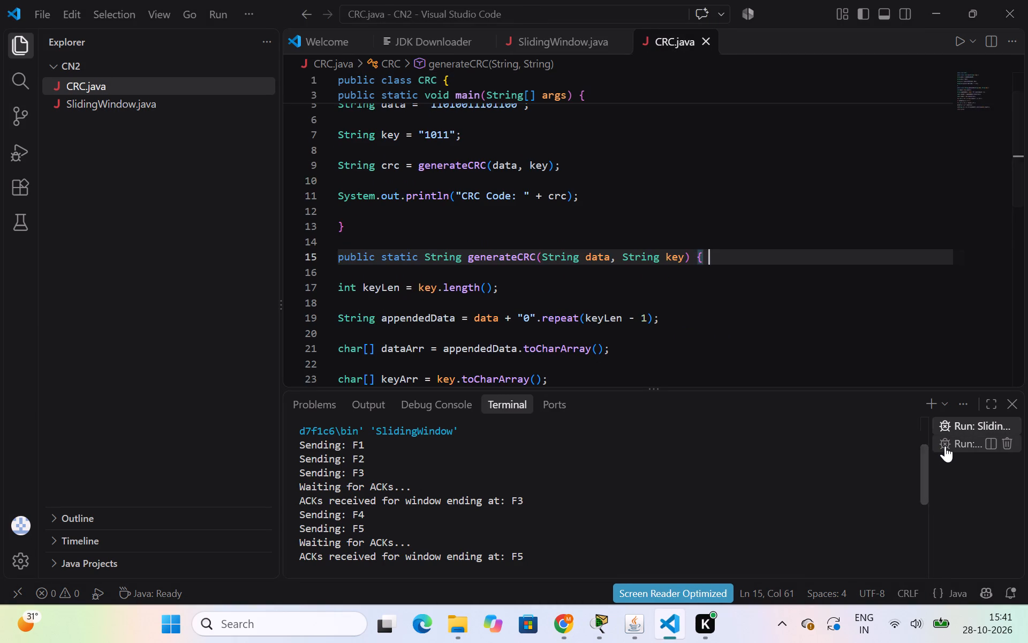
click(945, 446)
scroll(634, 213, up, 5)
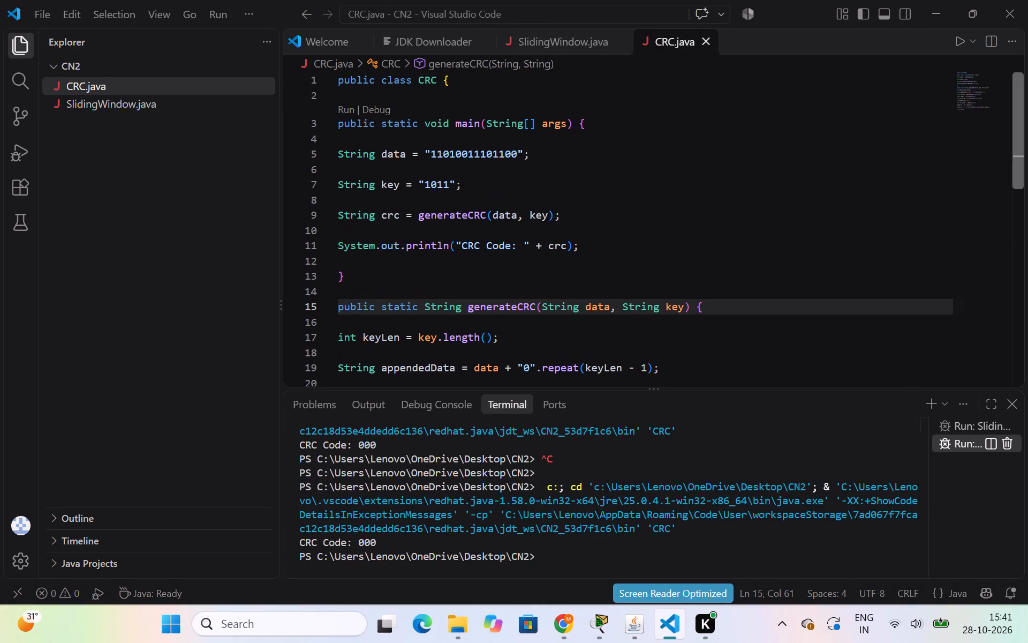
key(shift+super+s)
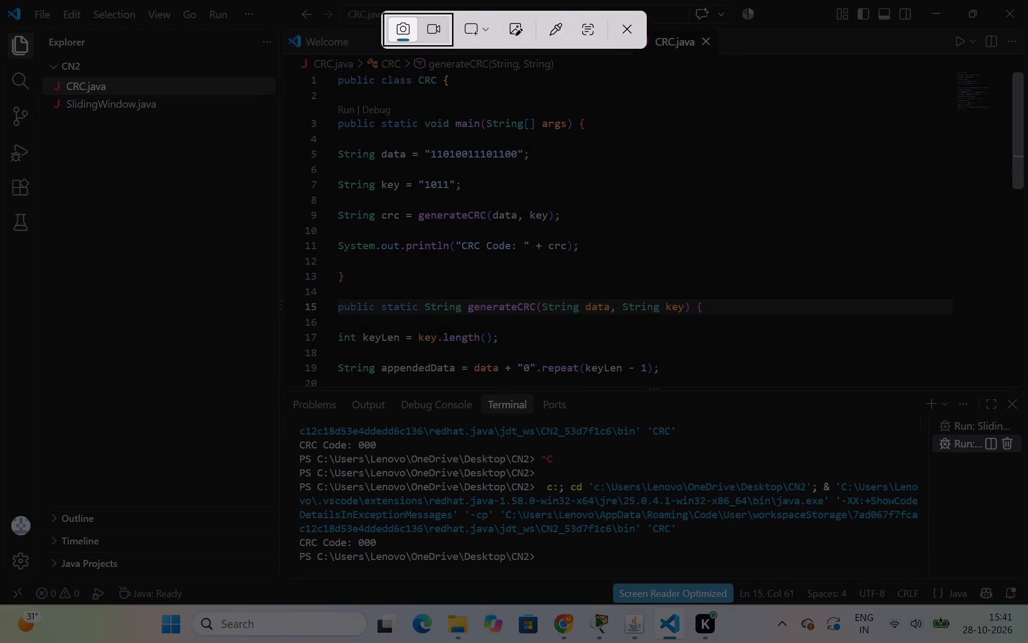
click(629, 25)
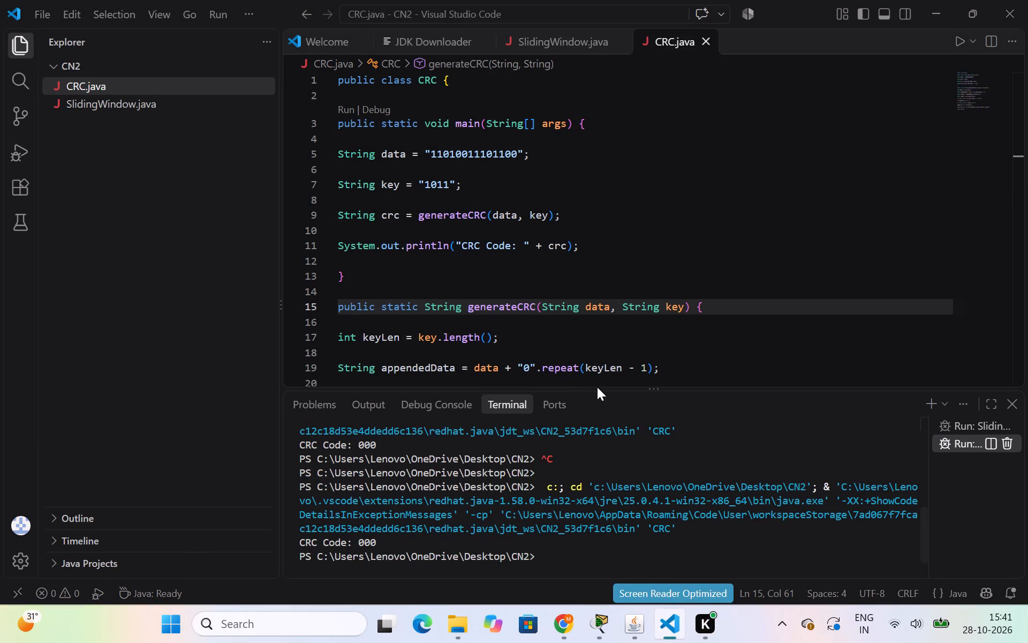
drag(599, 385, 614, 511)
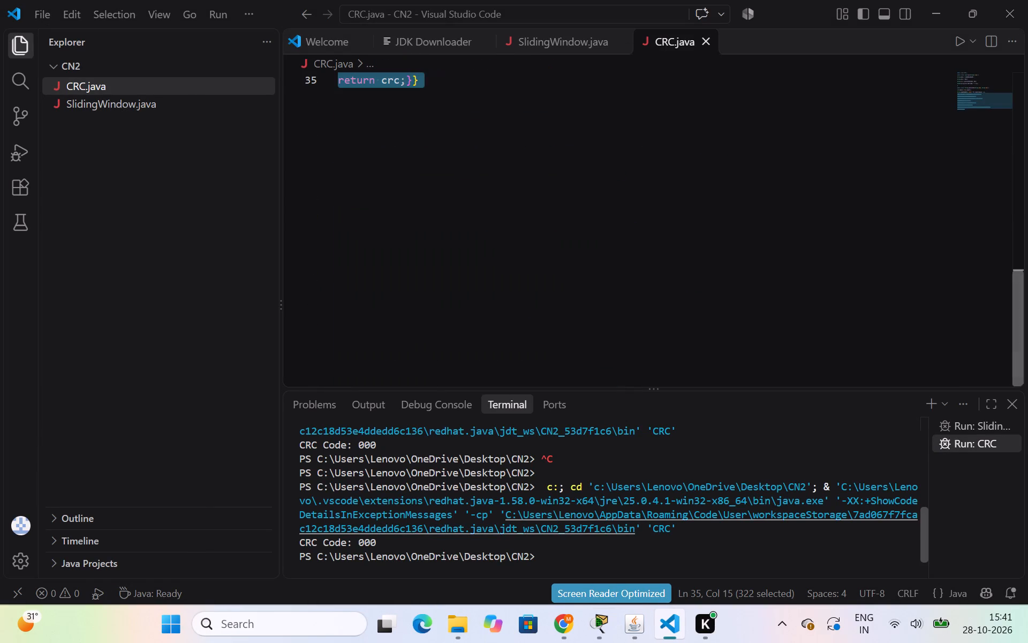
drag(572, 395, 575, 427)
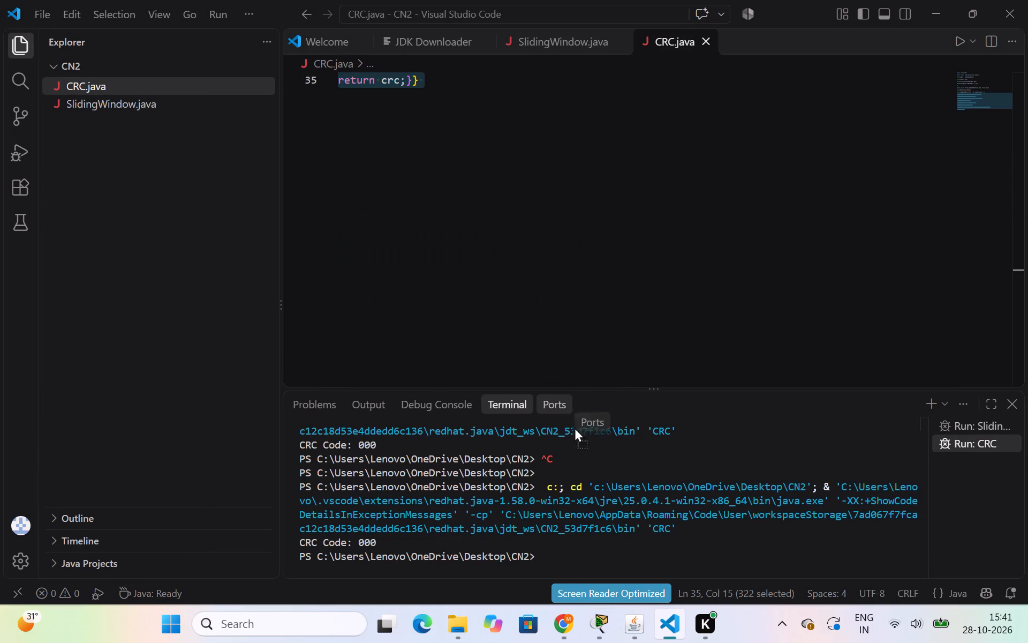
drag(575, 427, 584, 432)
drag(1002, 398, 1010, 399)
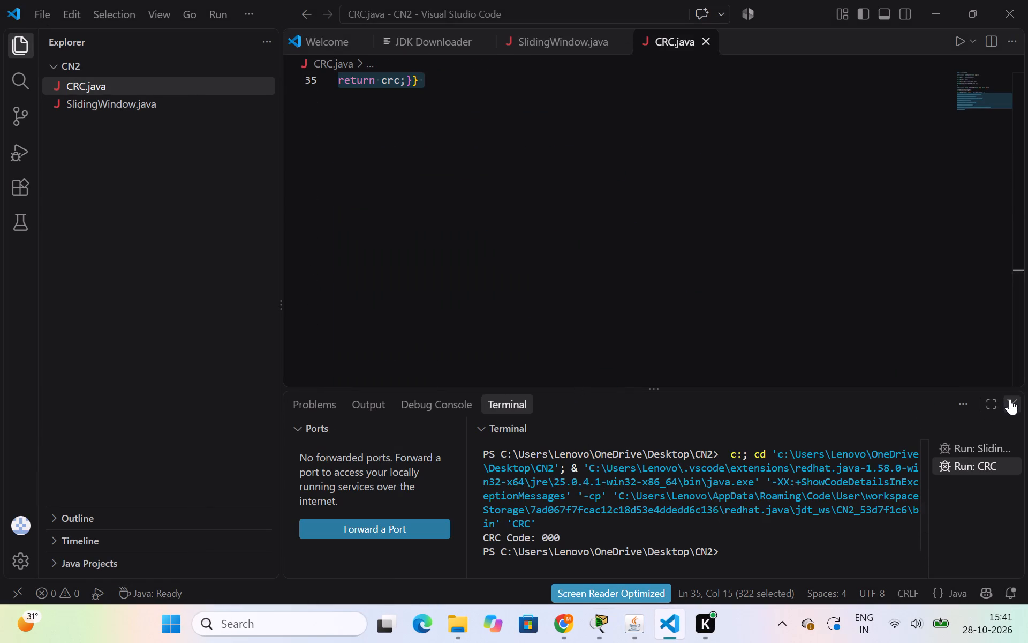
drag(1010, 399, 1010, 399)
click(1010, 399)
Capture a screen snip of the CRC.java code from the file path line down to line 31.
scroll(708, 266, up, 16)
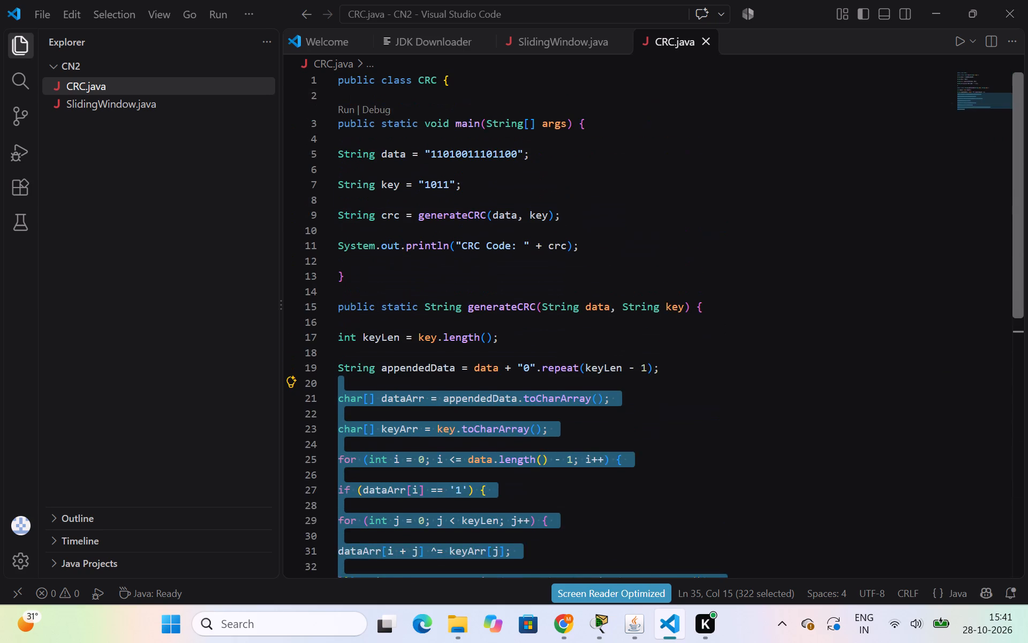
scroll(708, 266, up, 6)
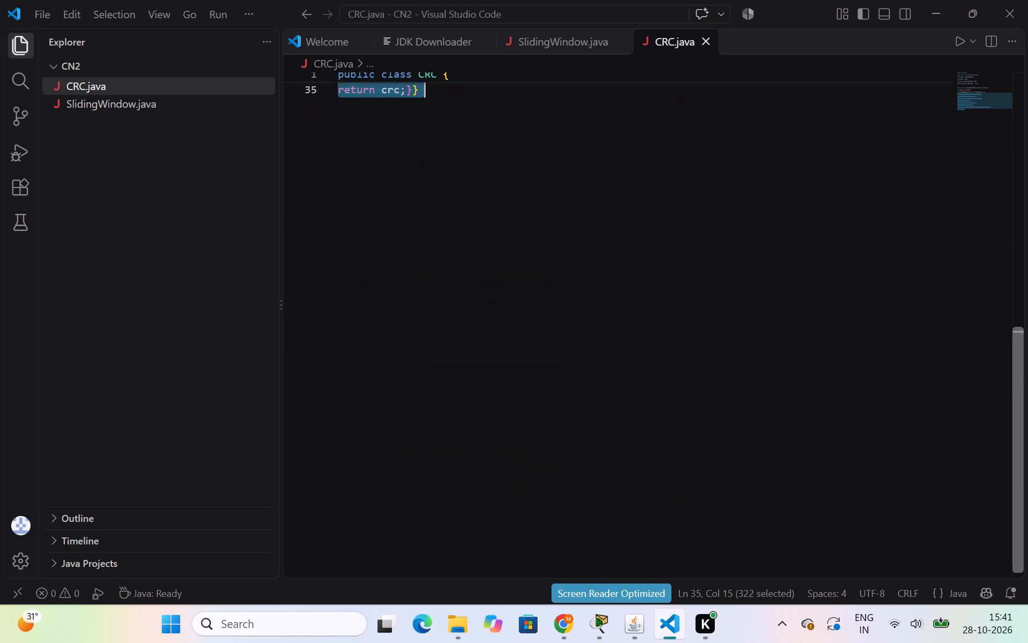
scroll(708, 266, down, 10)
scroll(708, 266, up, 12)
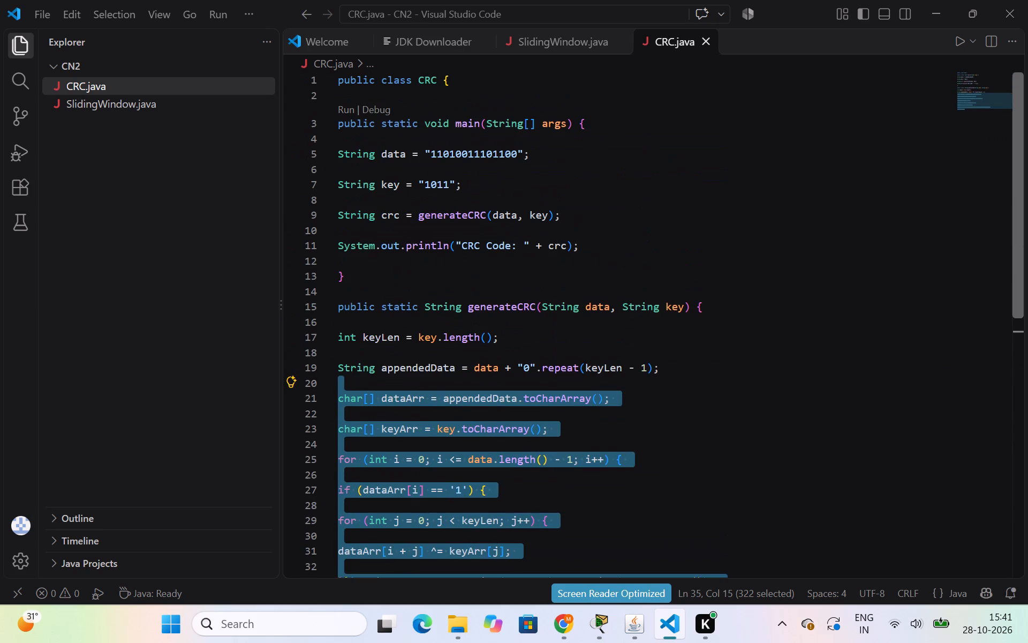
click(768, 251)
key(shift+super+s)
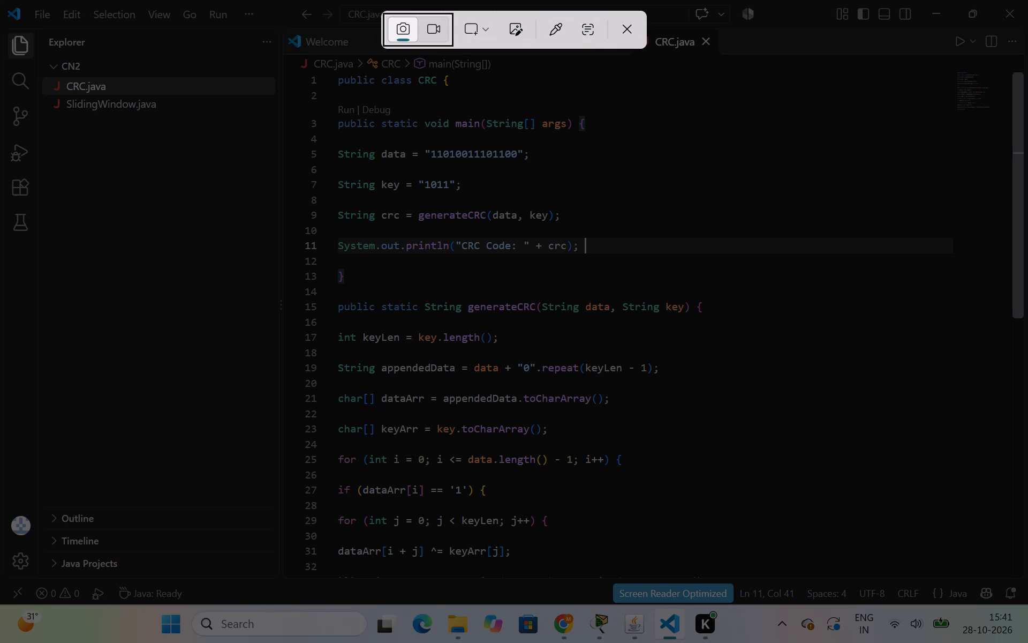
drag(299, 59, 570, 336)
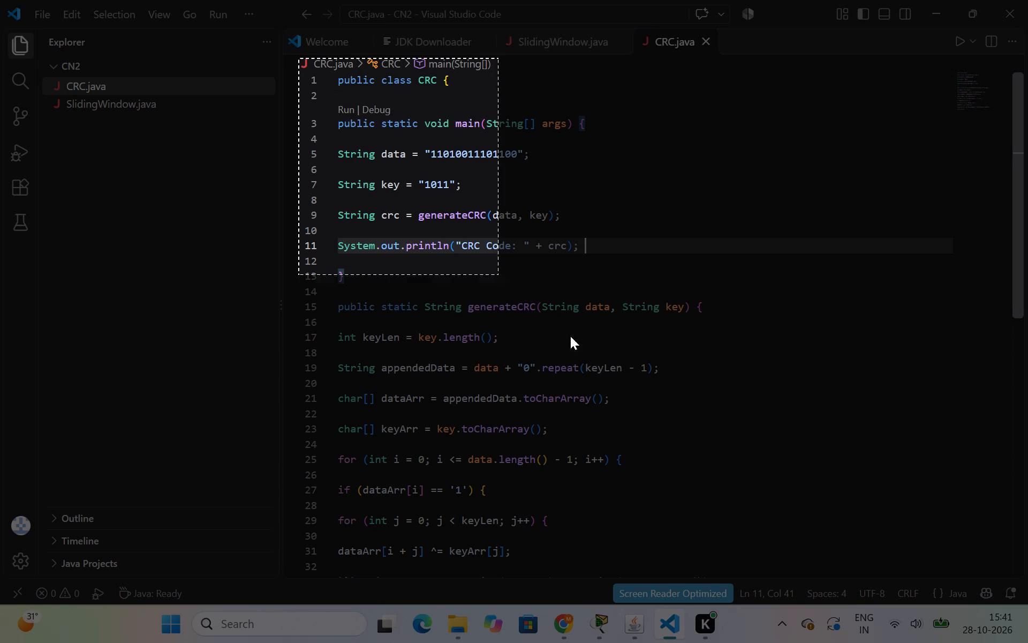
drag(570, 336, 822, 568)
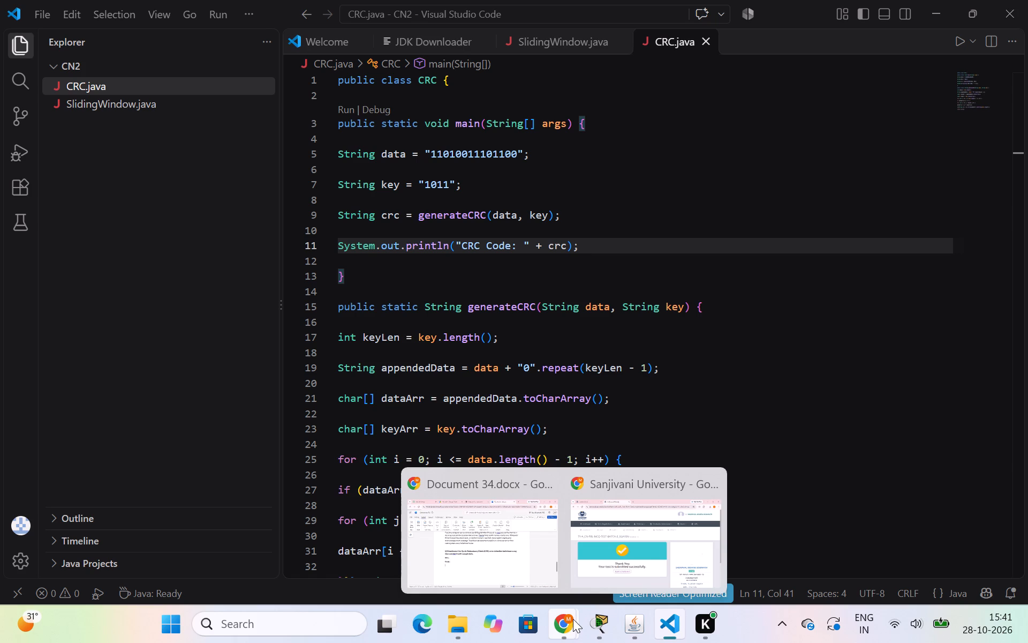
Switch back to Document 34 and paste the CRC.java code snip below "Code:".
click(534, 541)
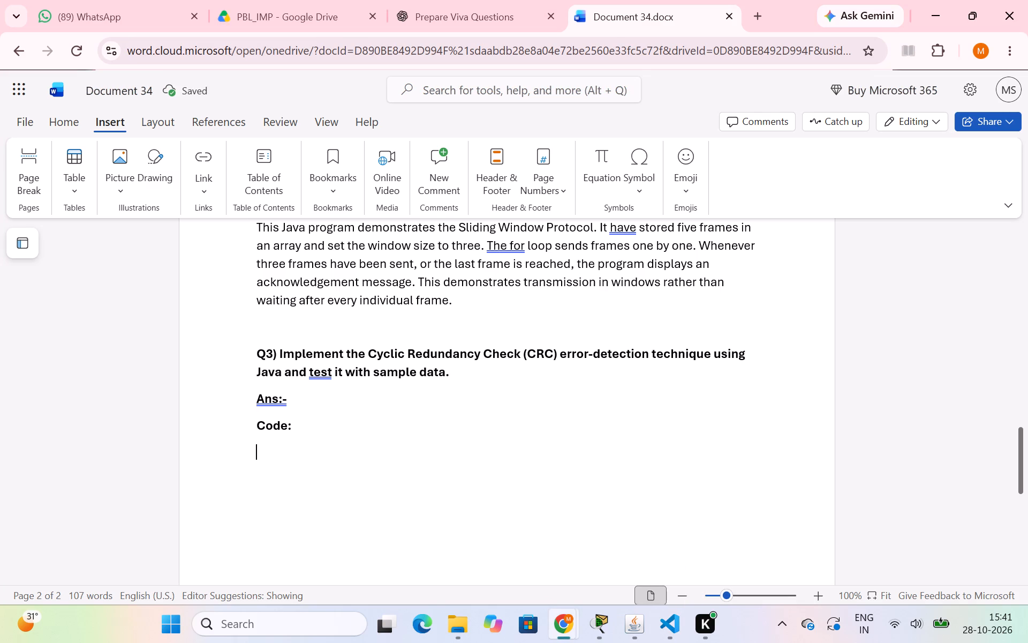
key(ctrl+v)
scroll(534, 541, down, 1)
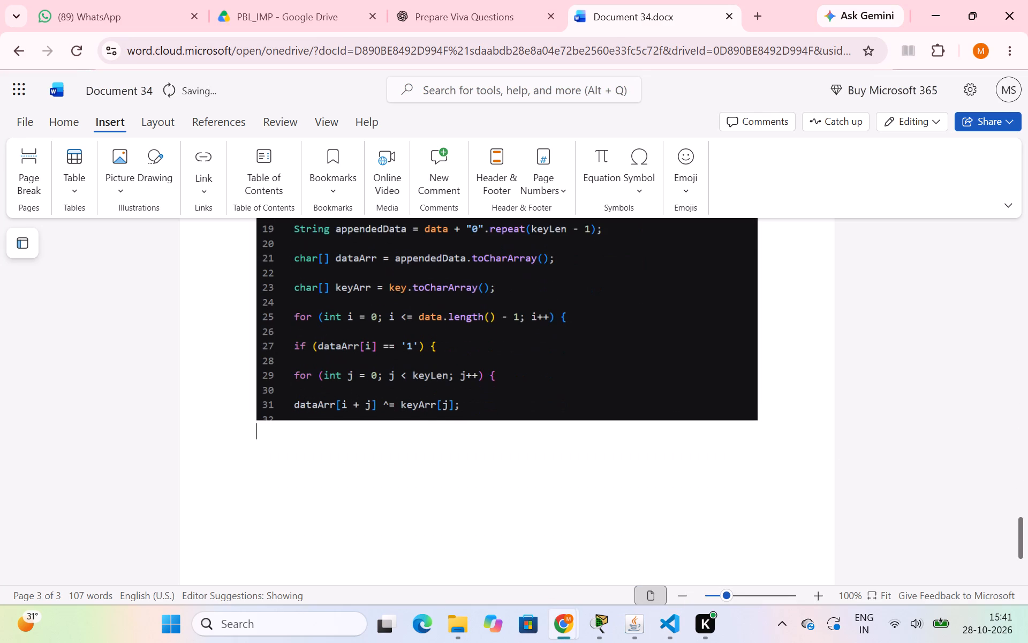
Add a bold "Output :-" heading below the CRC code image.
key(Return)
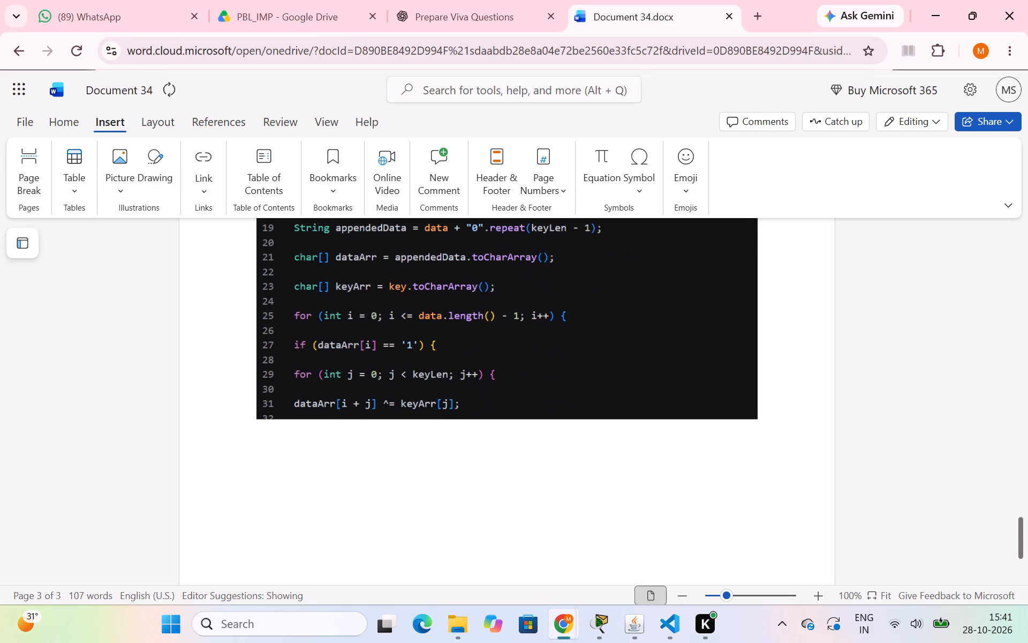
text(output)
drag(298, 457, 225, 457)
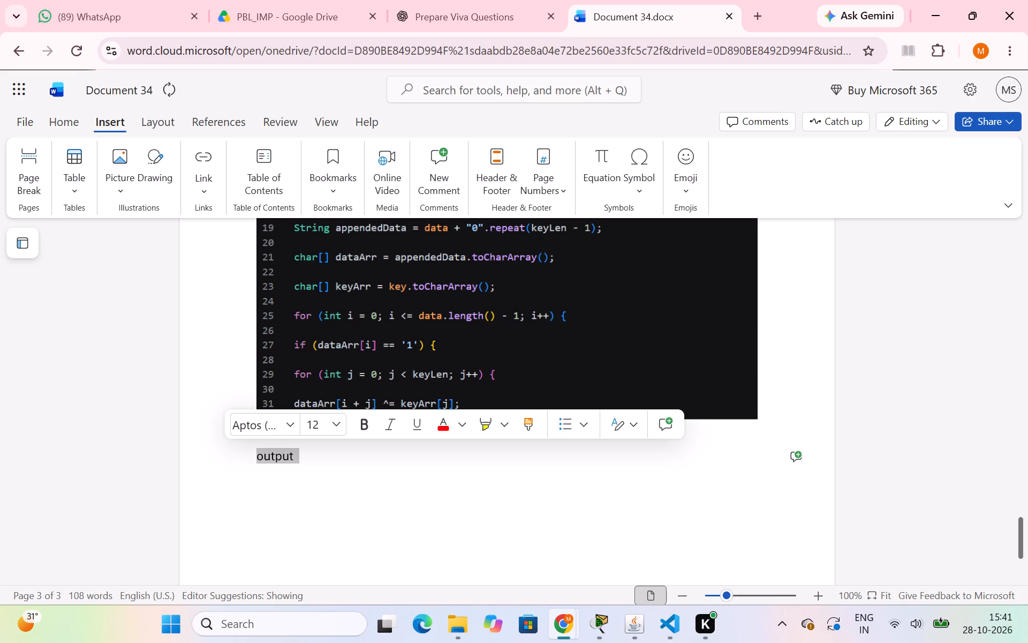
key(ctrl+b)
click(313, 455)
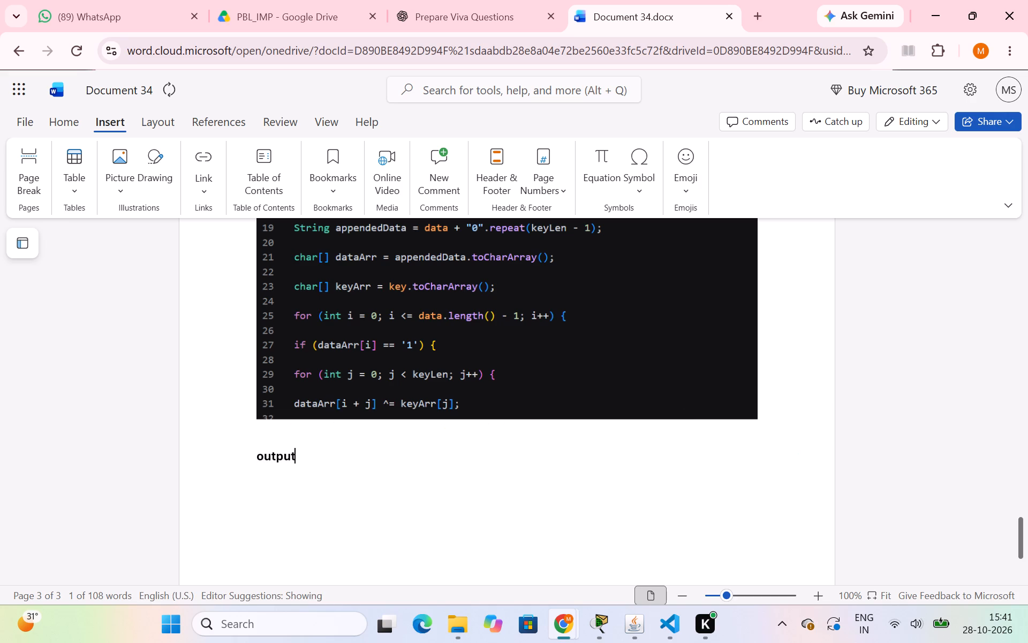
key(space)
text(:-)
Copy the Q3 question together with its "Ans:-" and "Code:" lines.
scroll(313, 455, up, 8)
scroll(313, 455, down, 2)
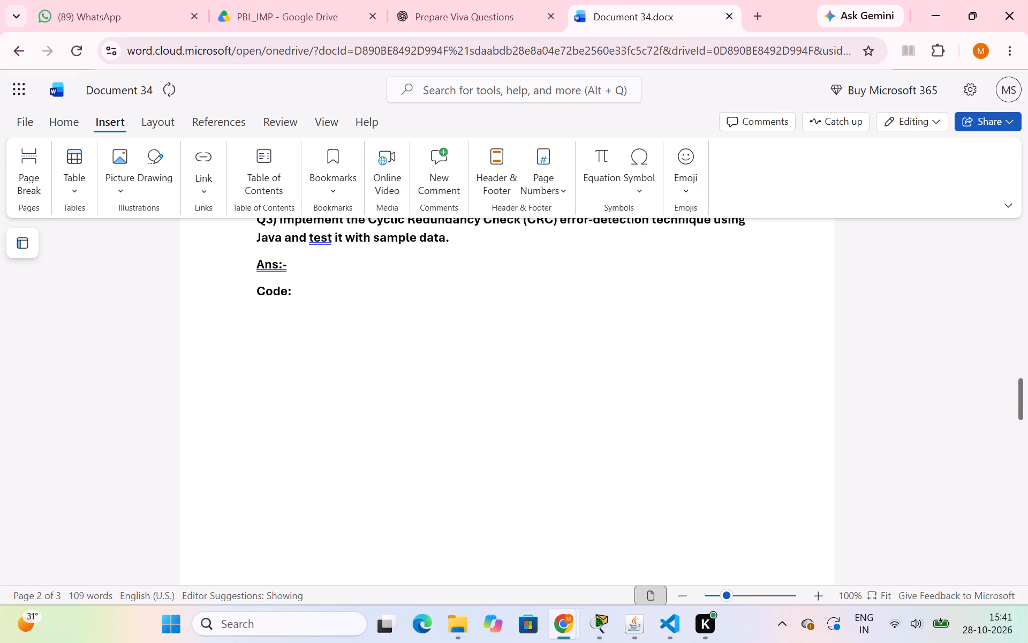
scroll(313, 455, down, 3)
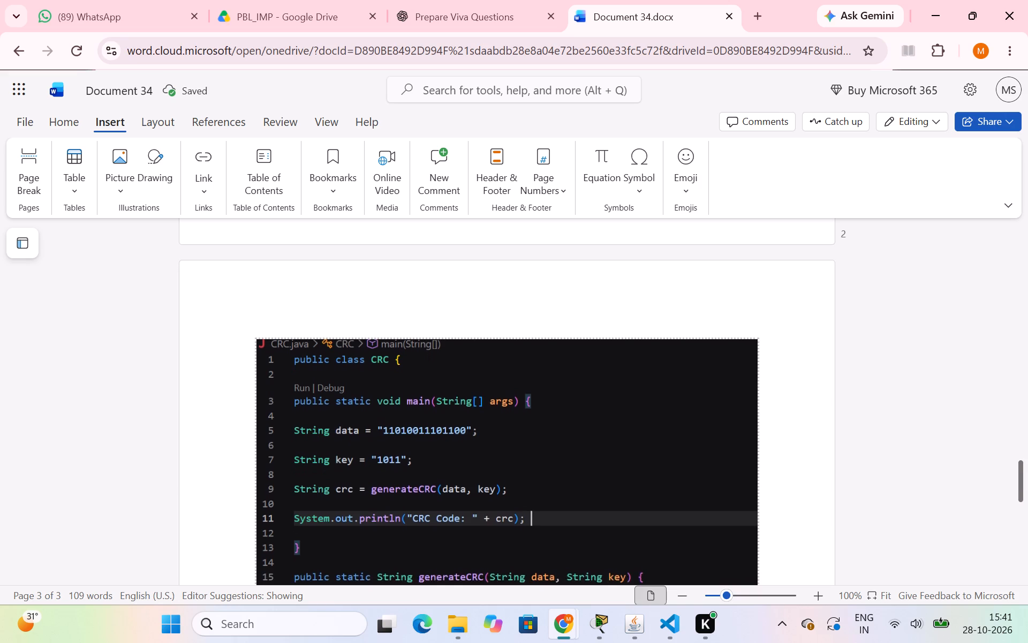
scroll(313, 455, down, 1)
scroll(313, 455, up, 7)
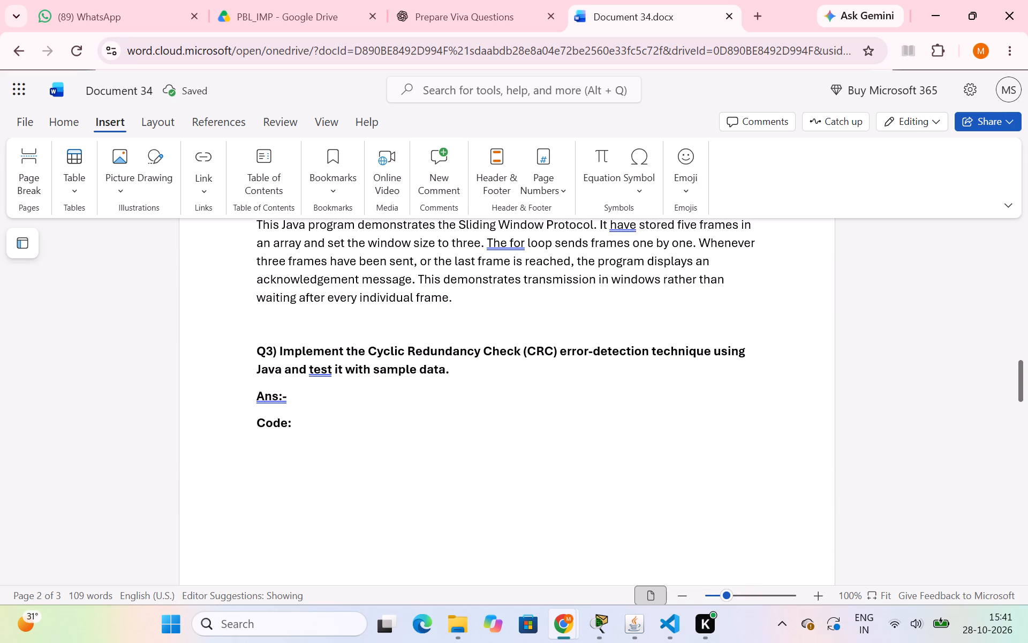
drag(304, 418, 242, 343)
key(ctrl+c)
scroll(330, 446, down, 4)
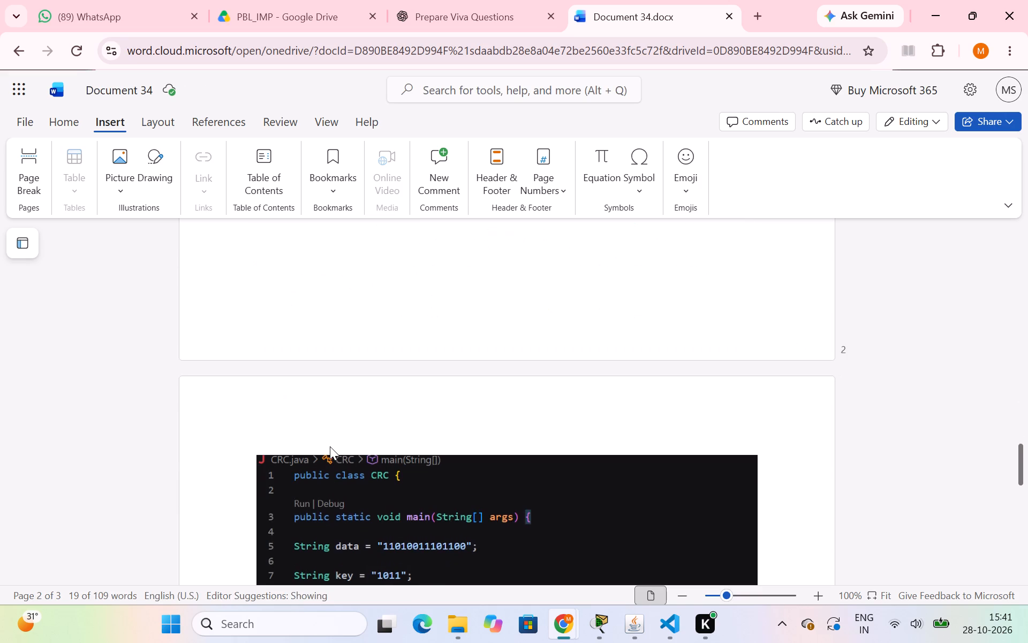
scroll(330, 446, down, 1)
click(275, 421)
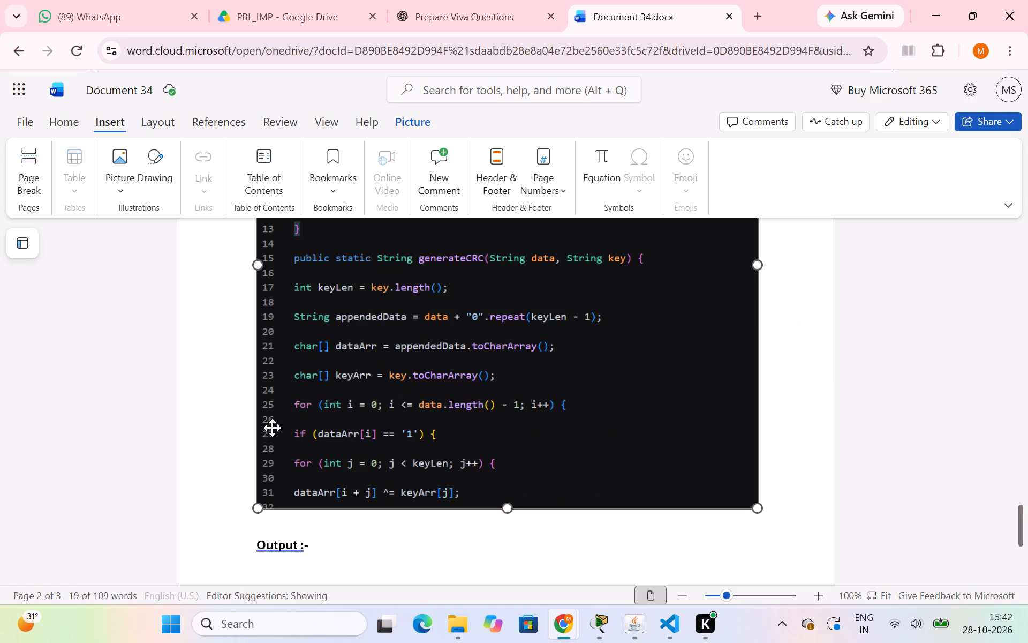
Switch to Visual Studio Code and capture a screen snip of the closing CRC.java code, lines 33 to 35.
click(338, 552)
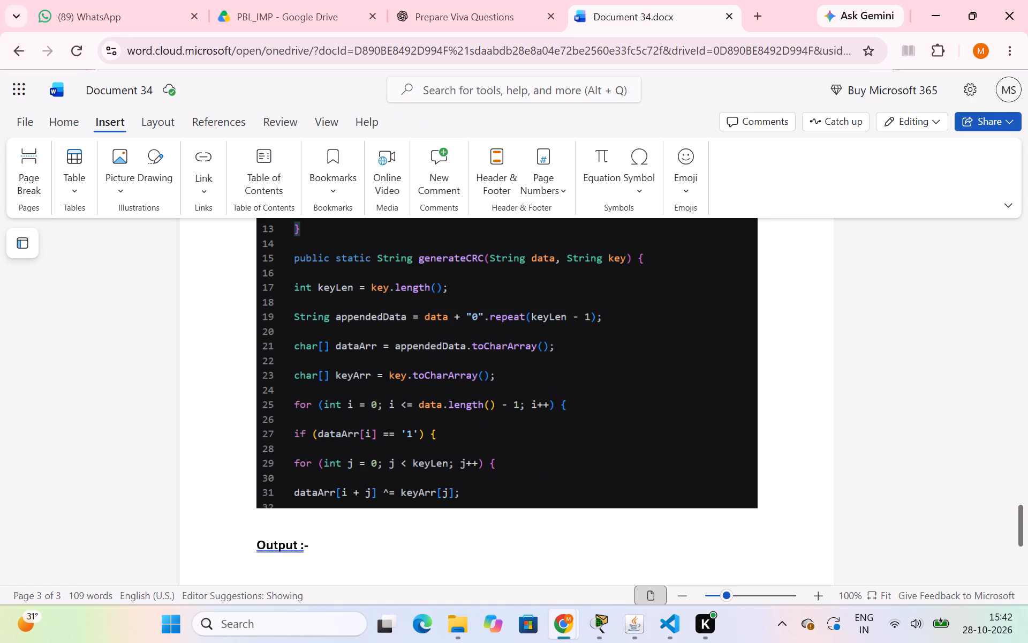
click(660, 617)
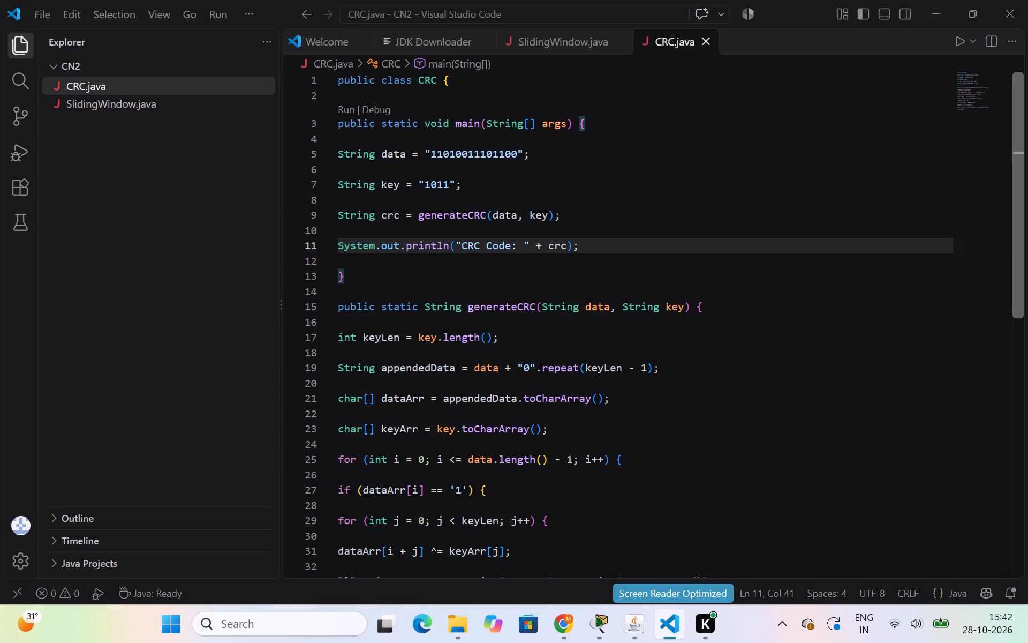
scroll(526, 475, down, 5)
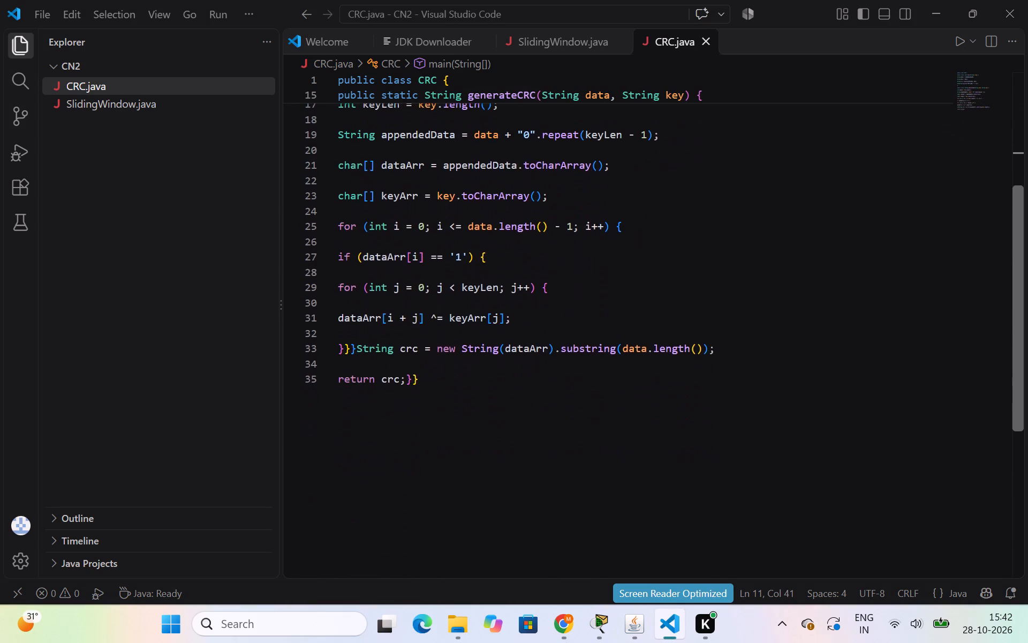
scroll(526, 475, down, 6)
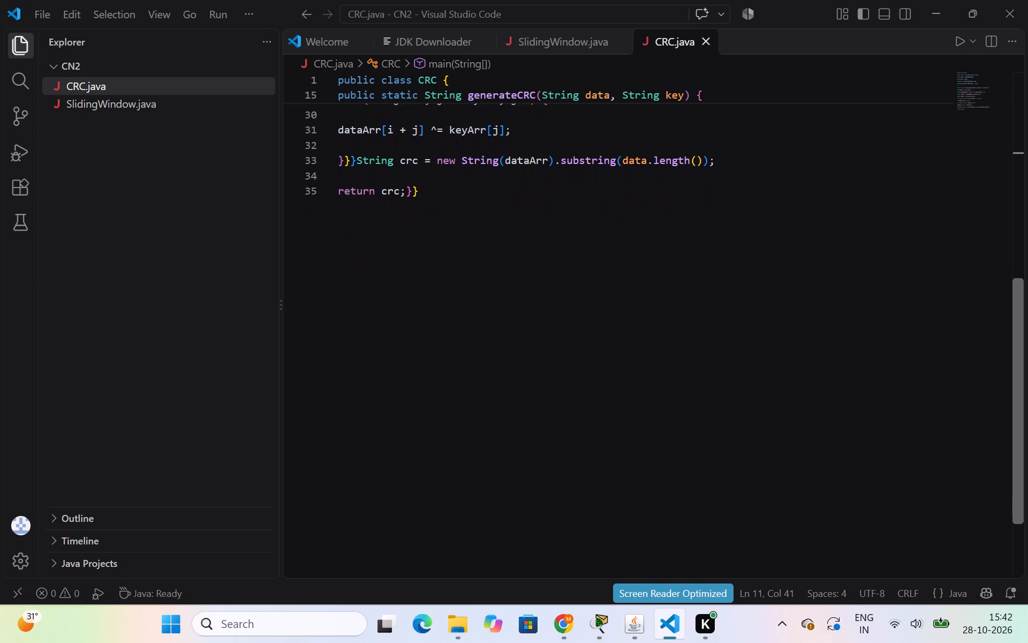
scroll(526, 475, down, 3)
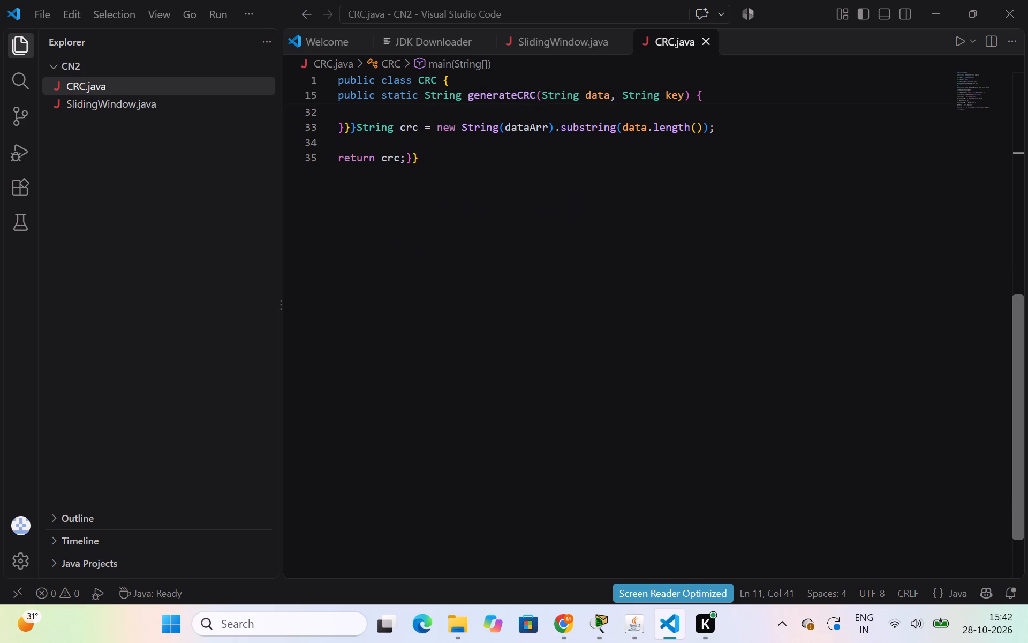
key(shift+super+s)
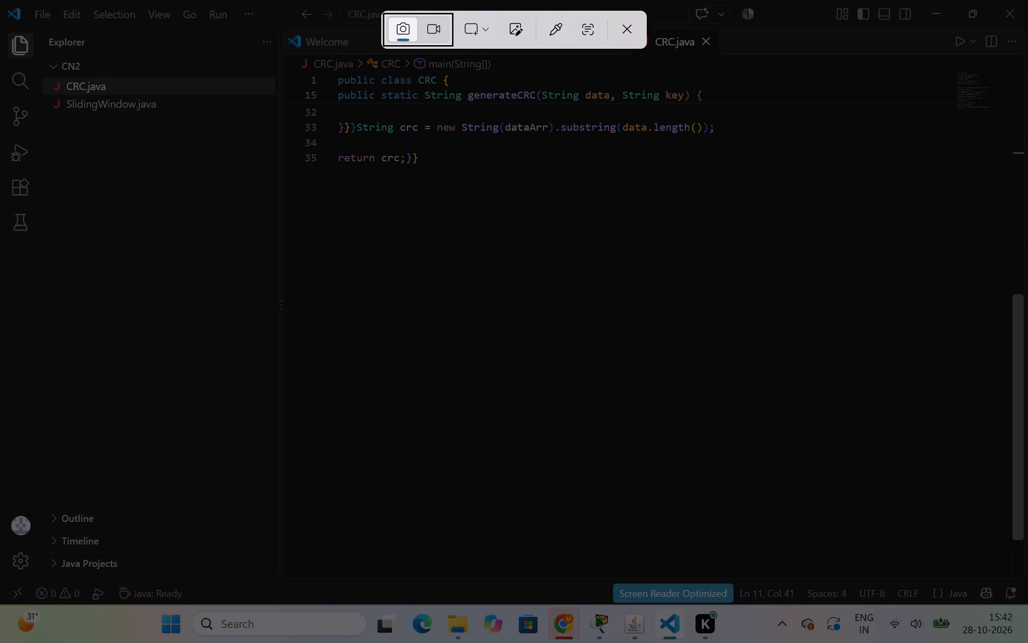
click(338, 105)
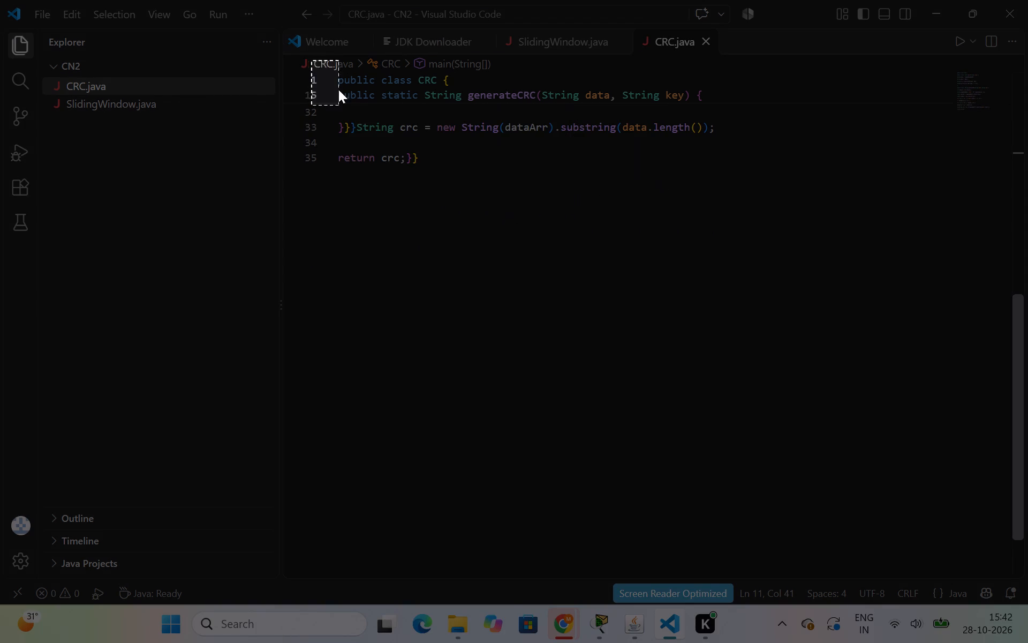
scroll(342, 102, down, 1)
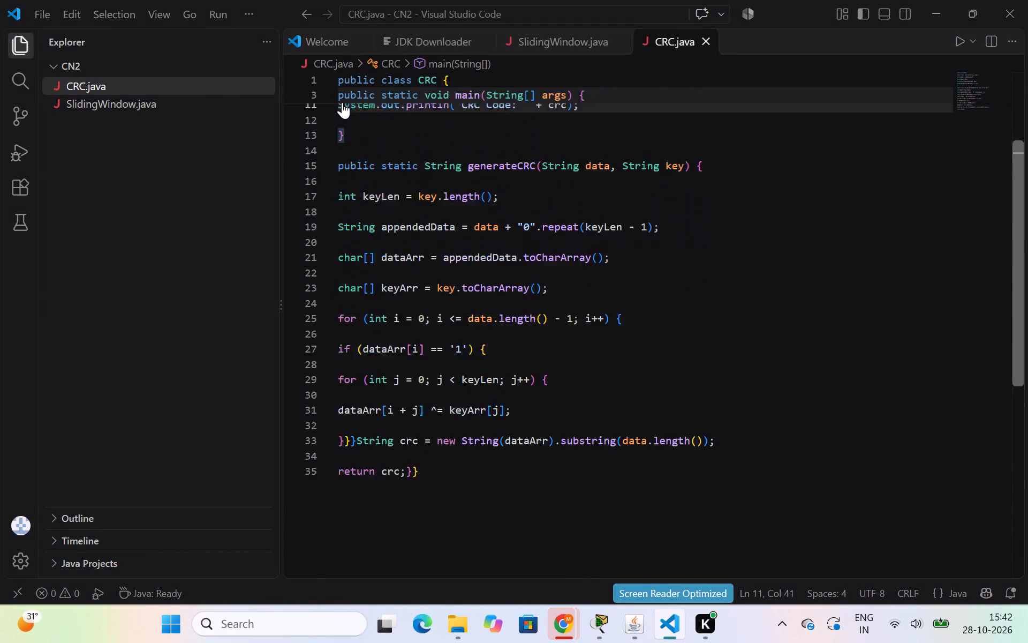
scroll(342, 102, down, 1)
key(shift+super+s)
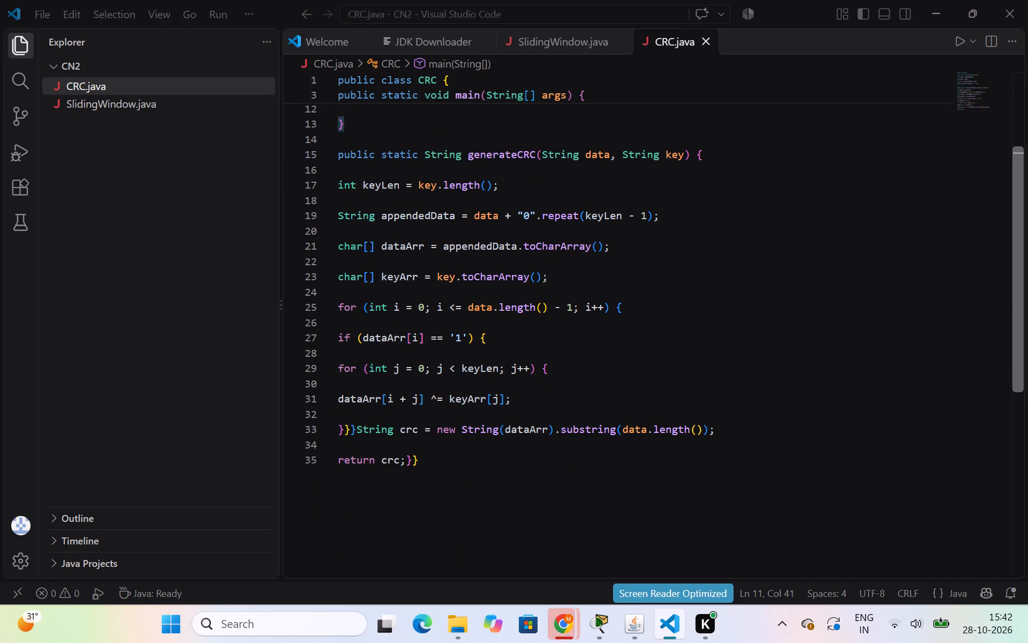
drag(335, 416, 797, 469)
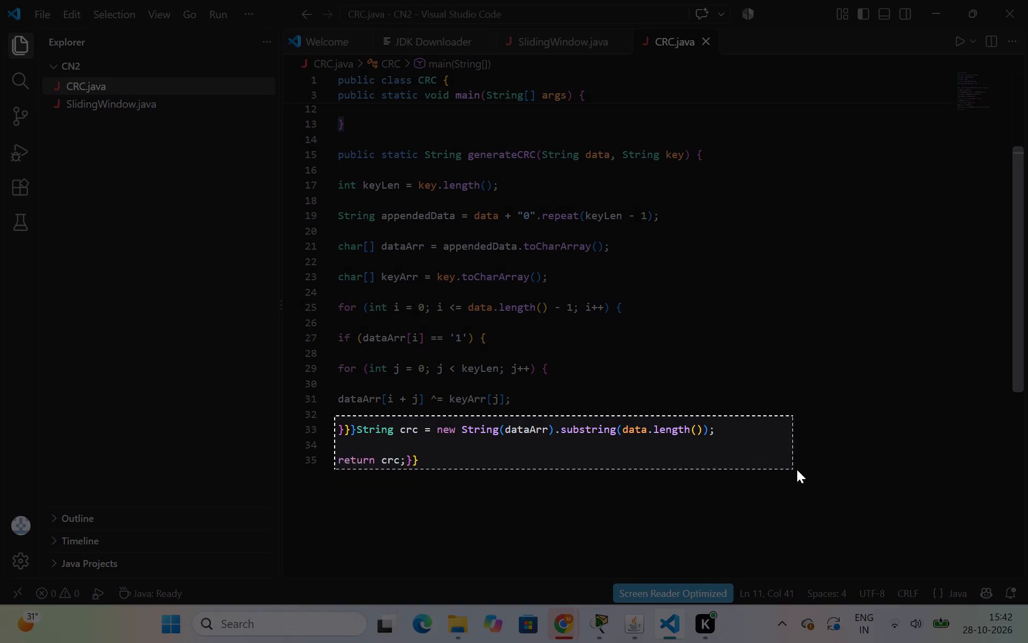
drag(797, 469, 863, 480)
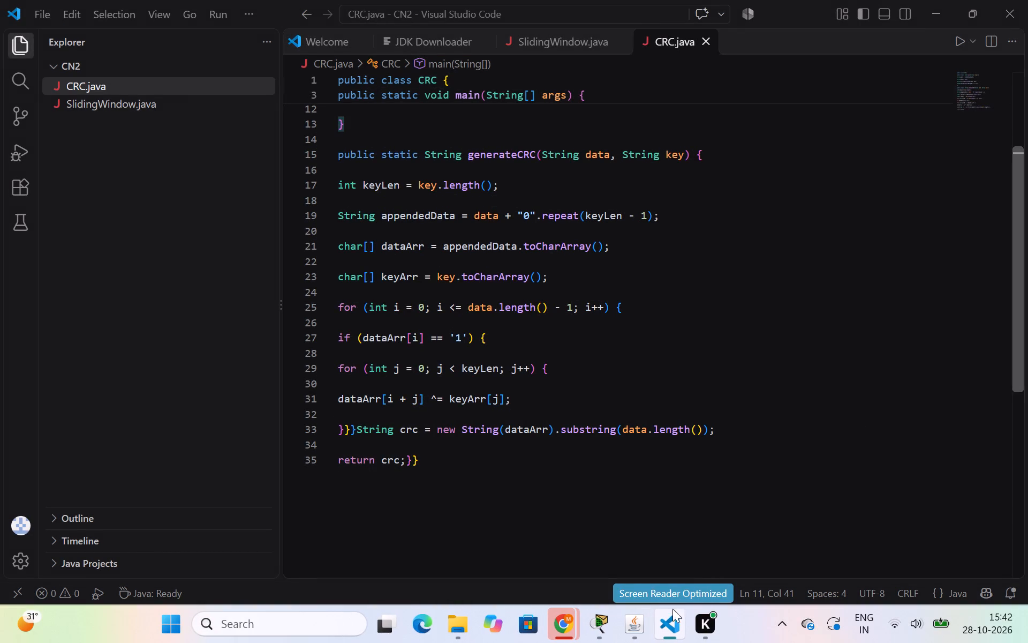
Return to Document 34 and replace the "Output :-" heading below the CRC code image with the snip of the closing code lines.
click(549, 634)
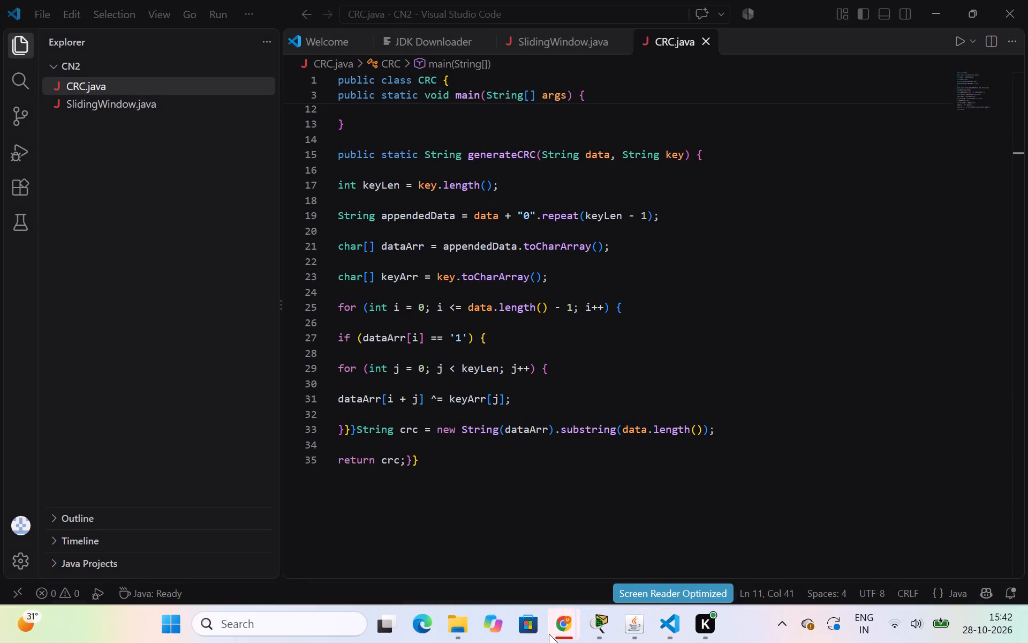
click(519, 590)
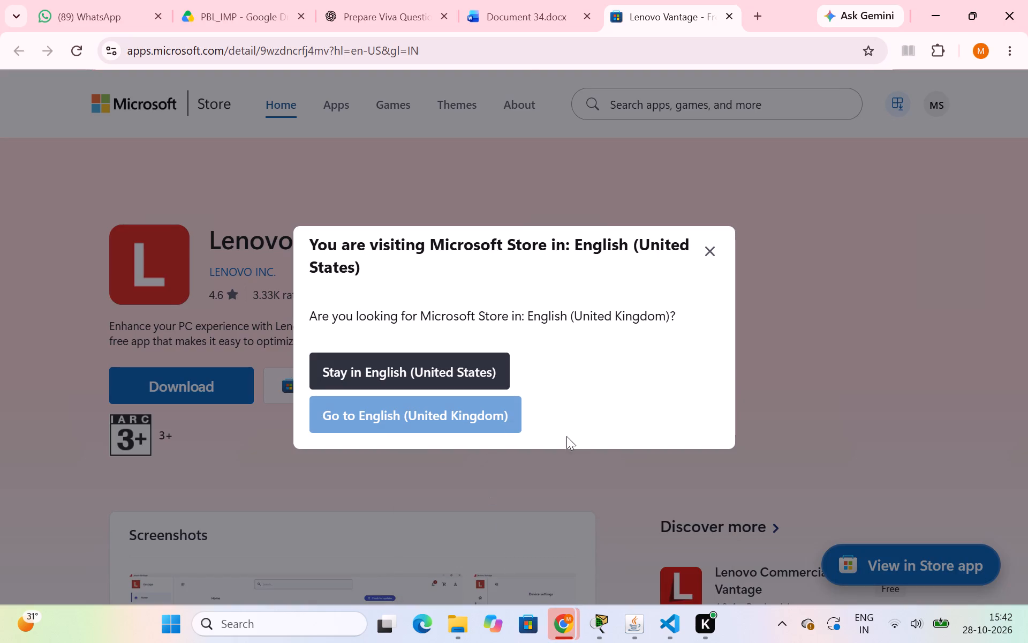
click(524, 7)
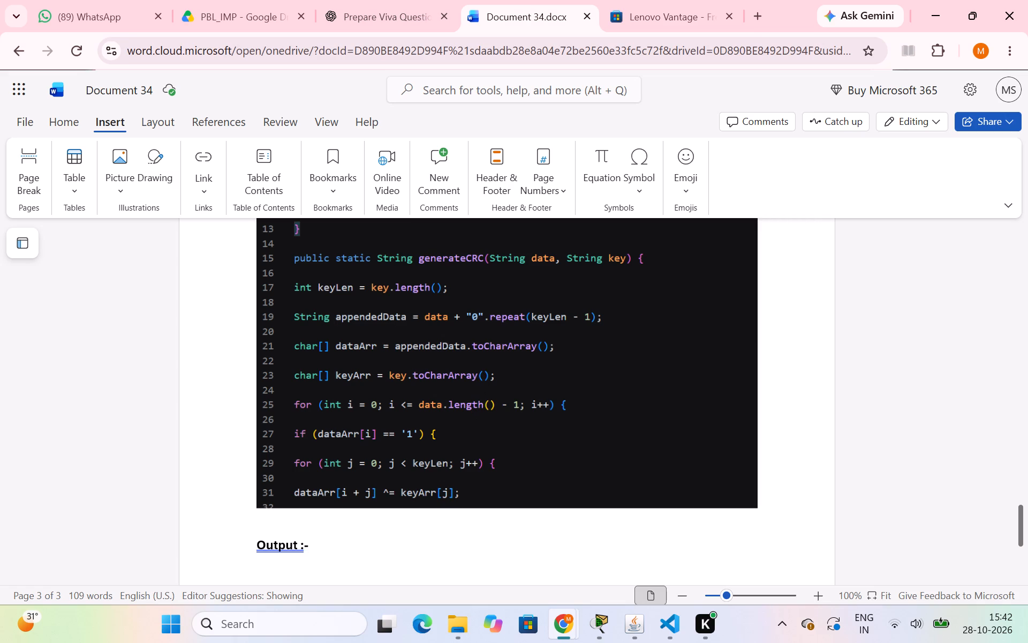
key(BackSpace)
key(BackSpace)
key(BackSpace)
key(BackSpace)
key(BackSpace)
key(BackSpace)
key(BackSpace)
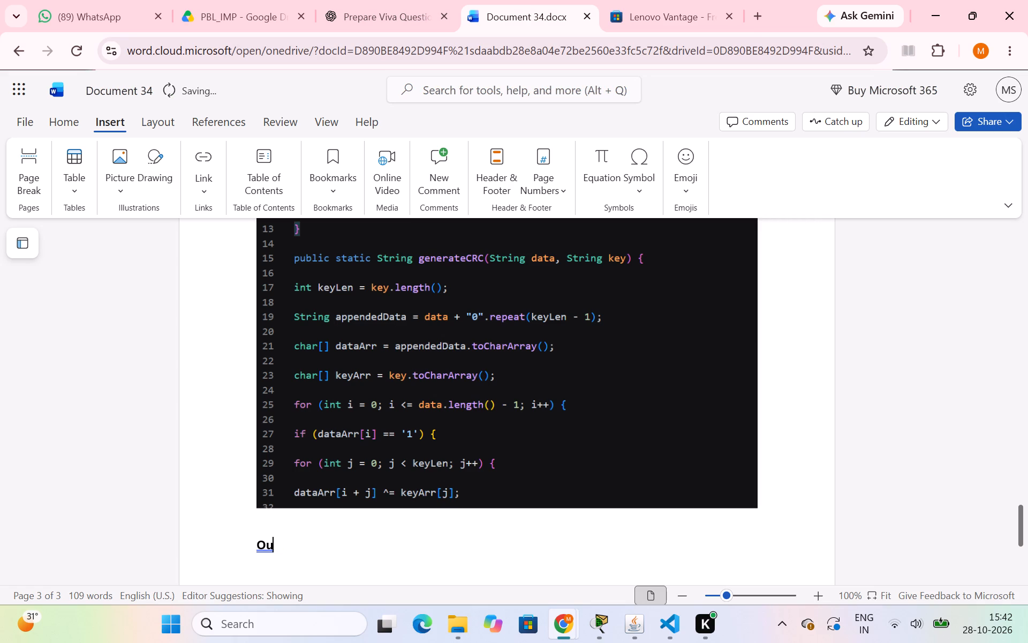
key(BackSpace)
key(BackSpace)
key(ctrl+v)
scroll(386, 545, down, 1)
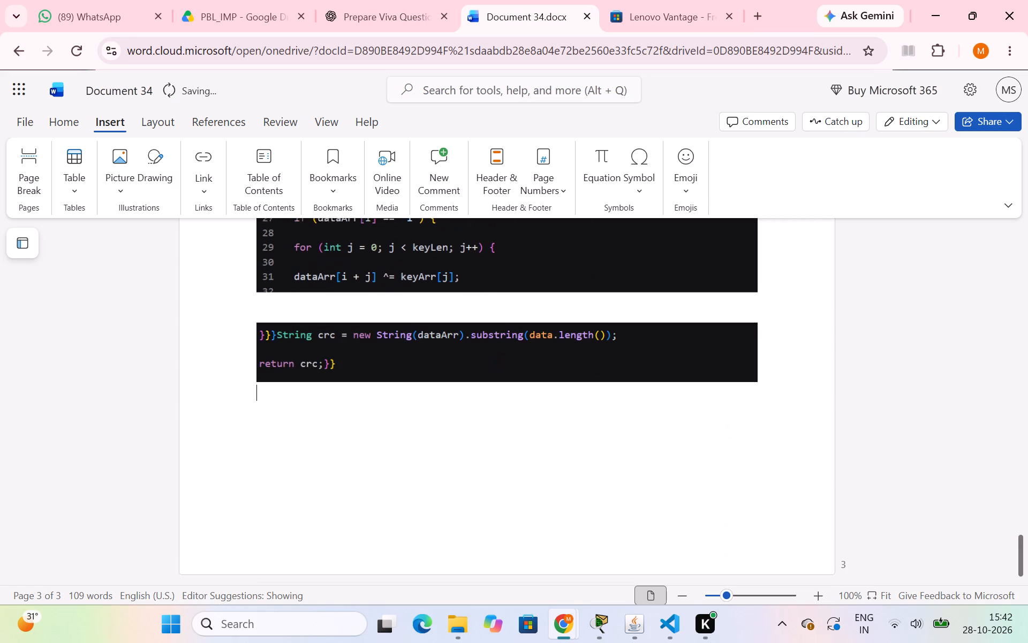
scroll(386, 545, down, 1)
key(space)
key(BackSpace)
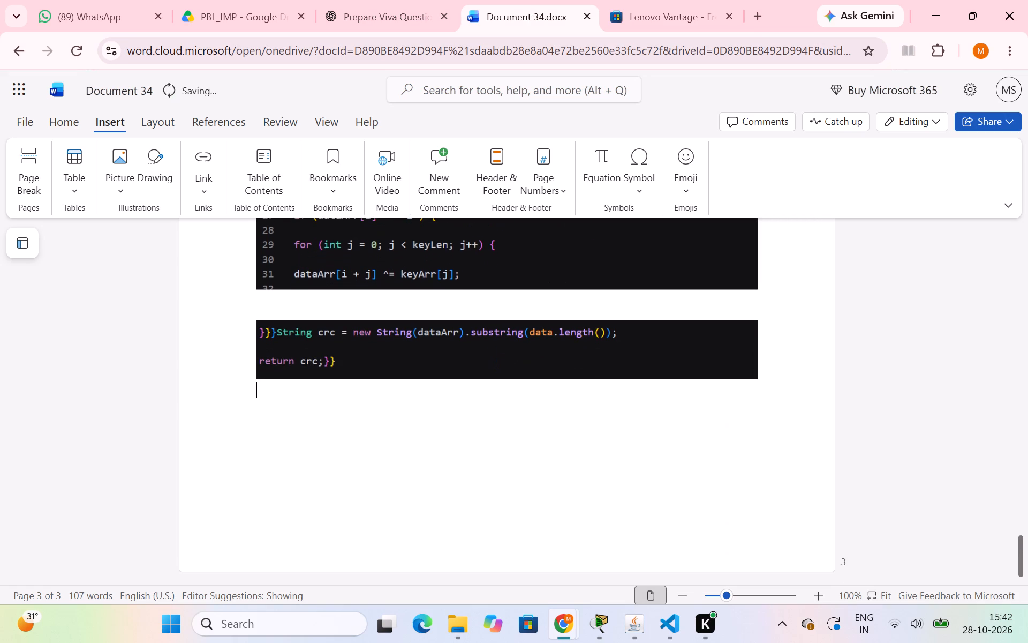
Add a bold "Output:-" heading below the closing code snip and start a new line under it.
key(Return)
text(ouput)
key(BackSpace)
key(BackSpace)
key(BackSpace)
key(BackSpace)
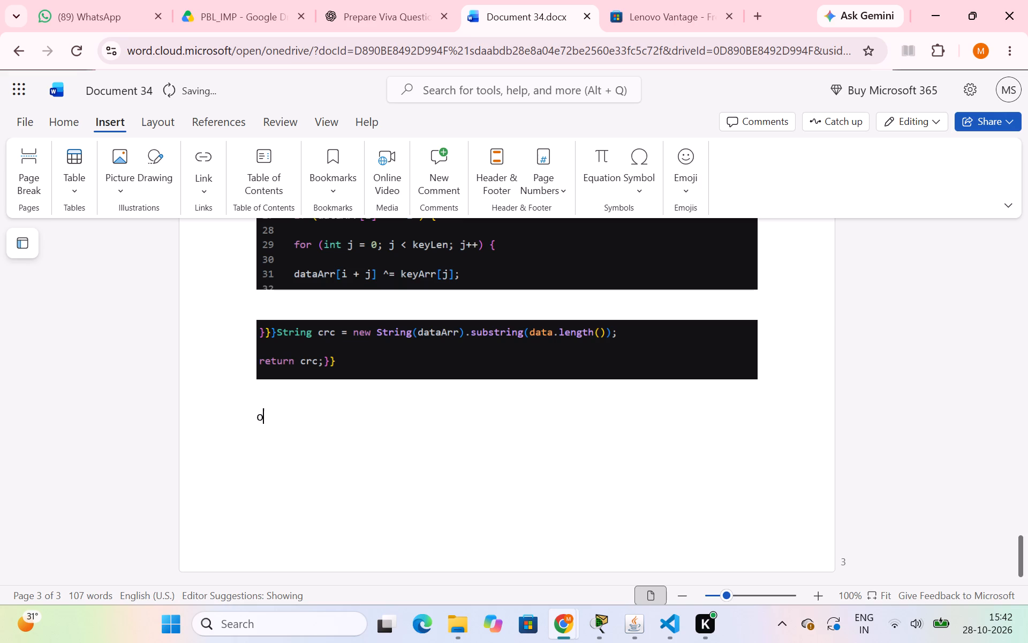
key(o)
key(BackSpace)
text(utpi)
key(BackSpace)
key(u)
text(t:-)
drag(312, 430, 236, 403)
key(ctrl+b)
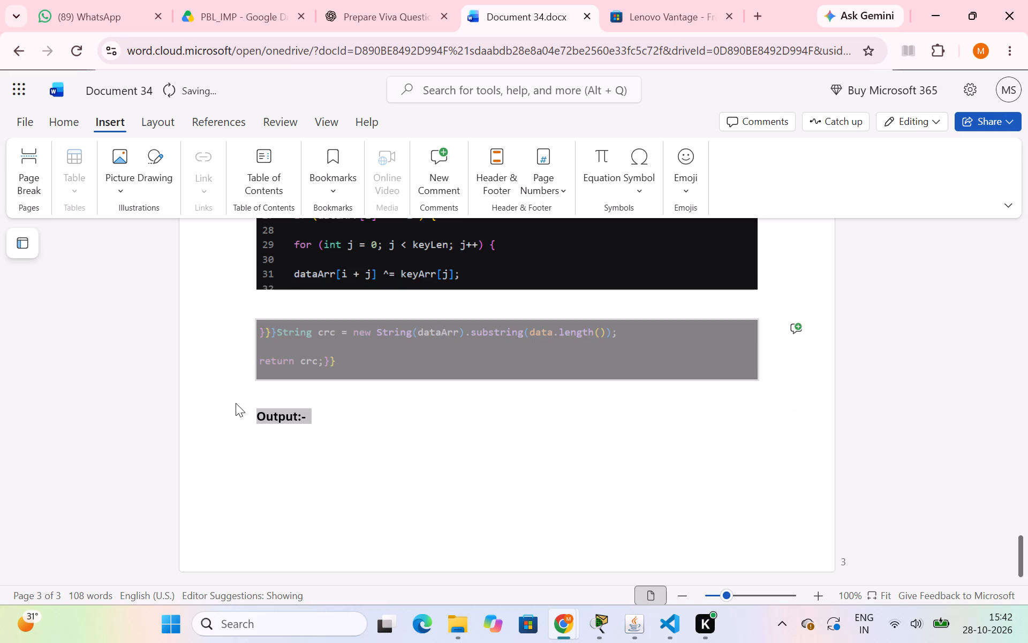
click(332, 404)
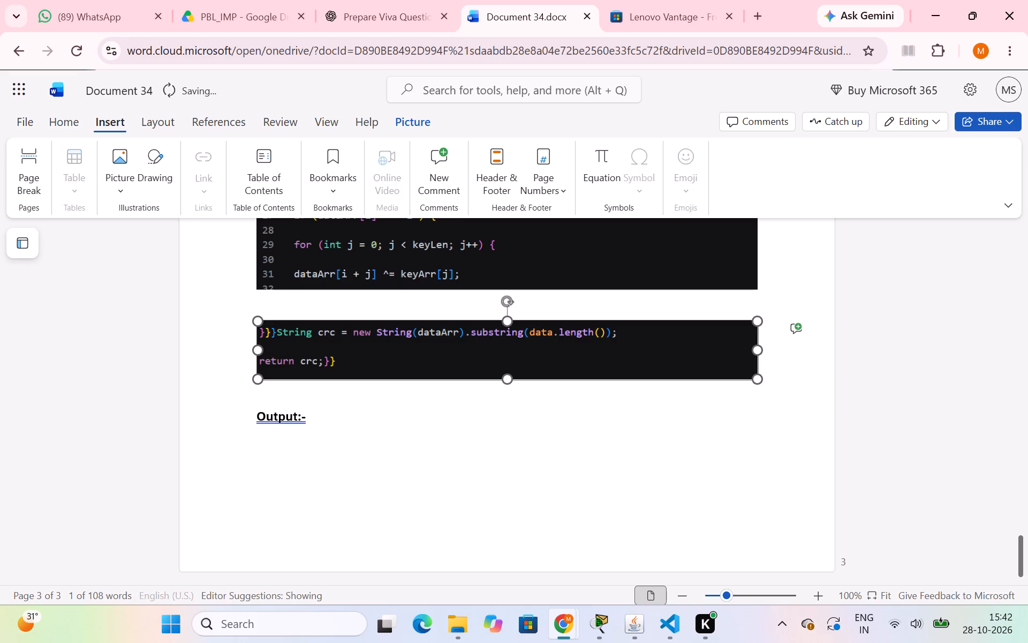
click(339, 424)
key(Return)
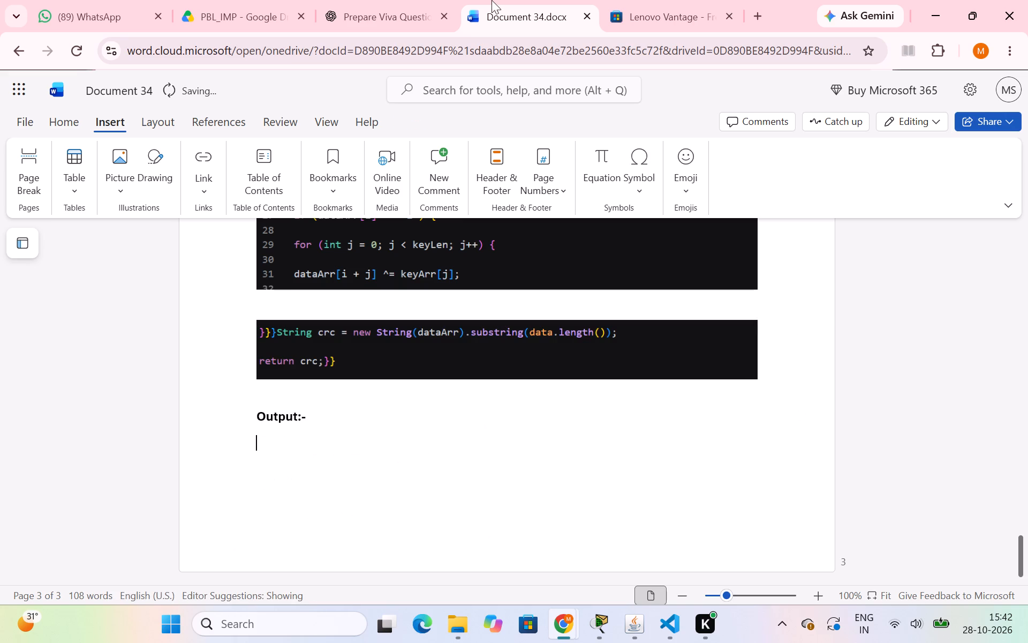
Switch to Visual Studio Code and run the CRC.java program.
click(671, 625)
scroll(583, 489, down, 1)
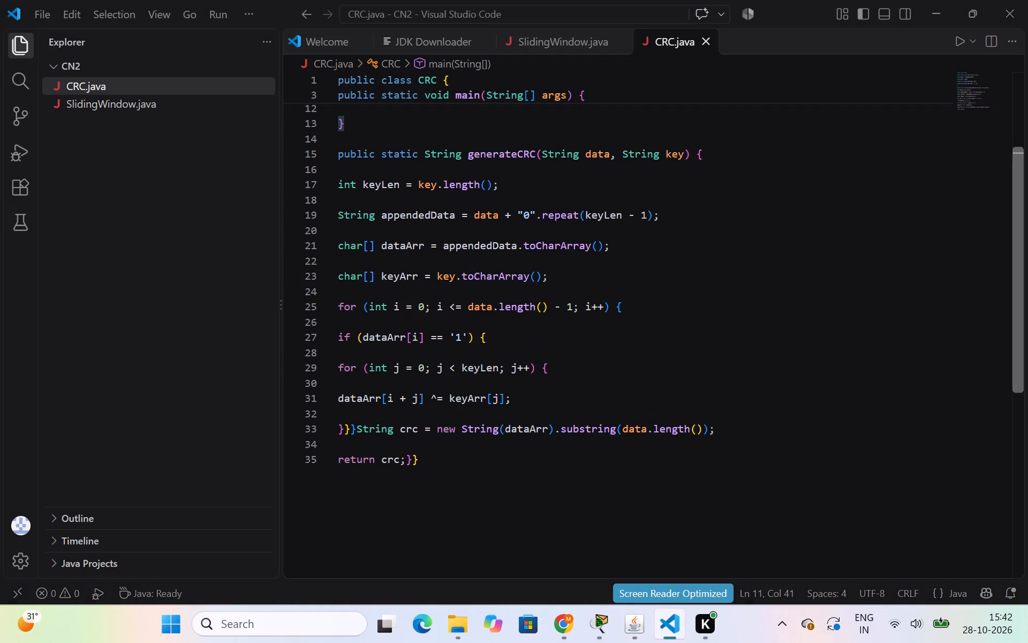
scroll(583, 489, down, 1)
click(970, 37)
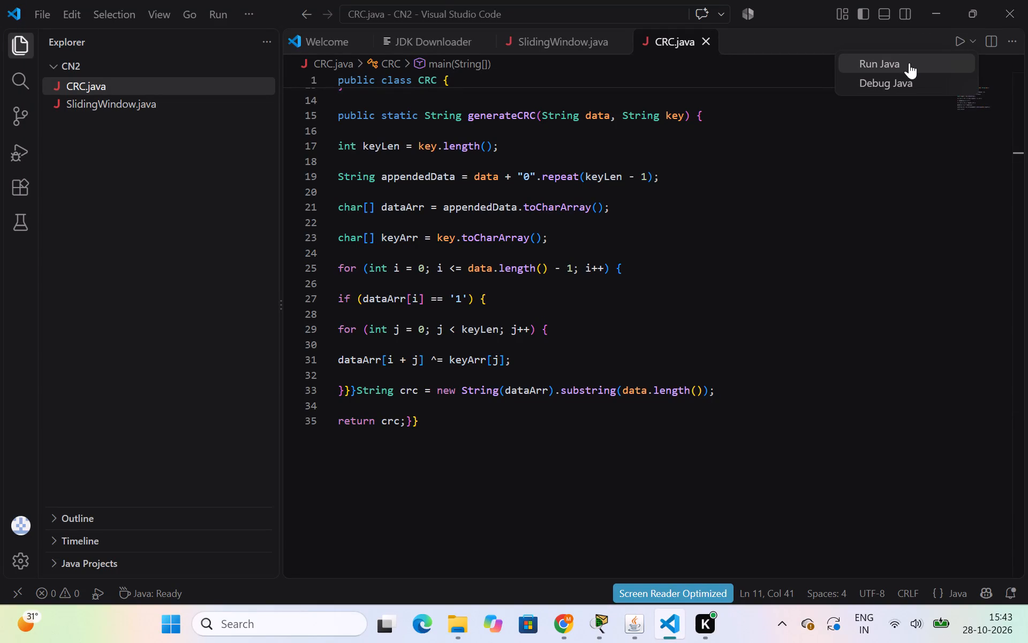
click(905, 64)
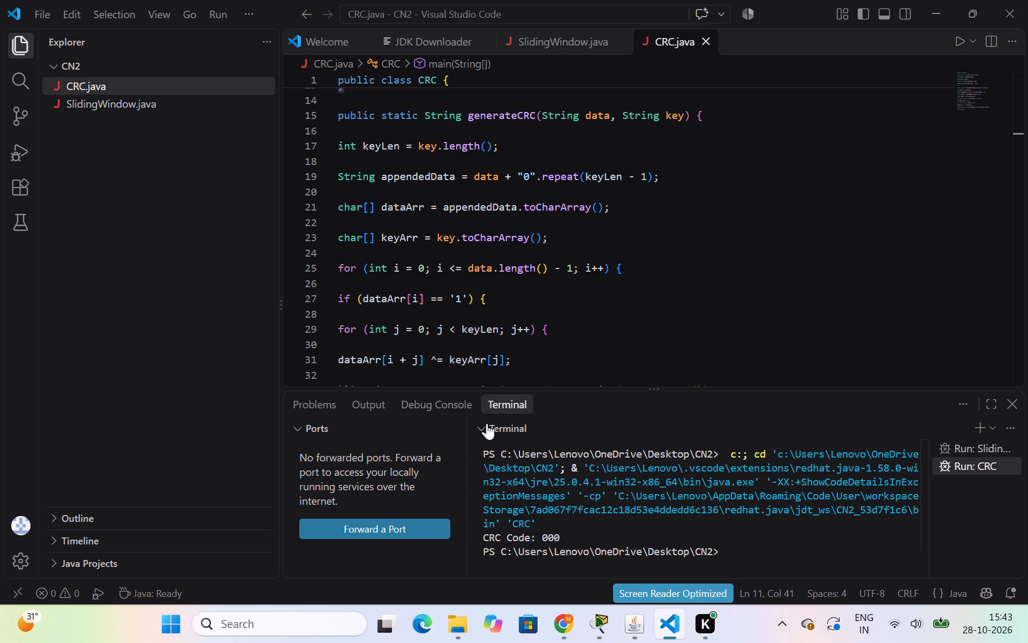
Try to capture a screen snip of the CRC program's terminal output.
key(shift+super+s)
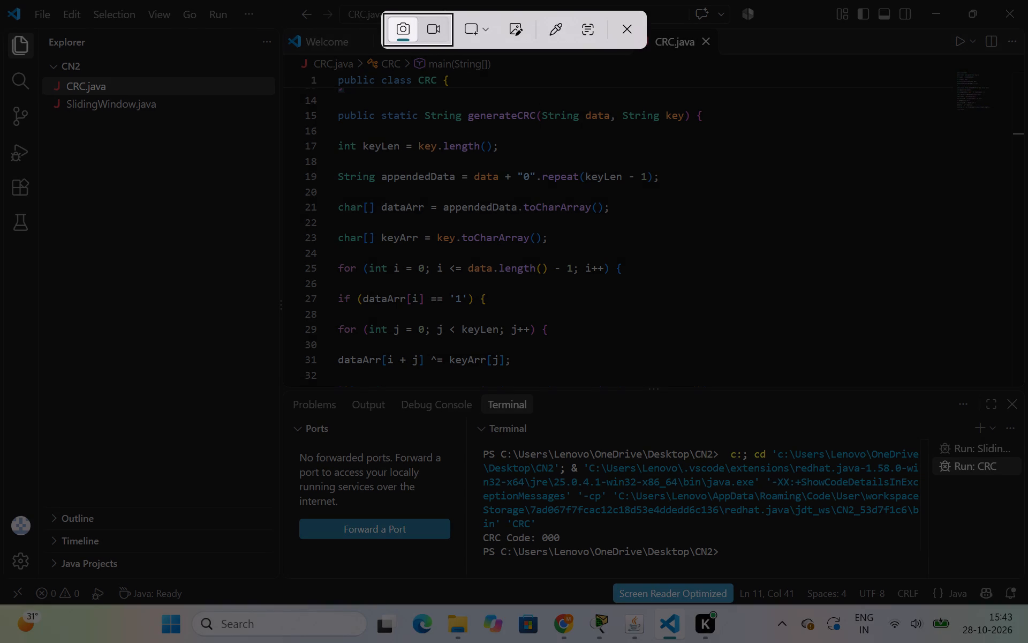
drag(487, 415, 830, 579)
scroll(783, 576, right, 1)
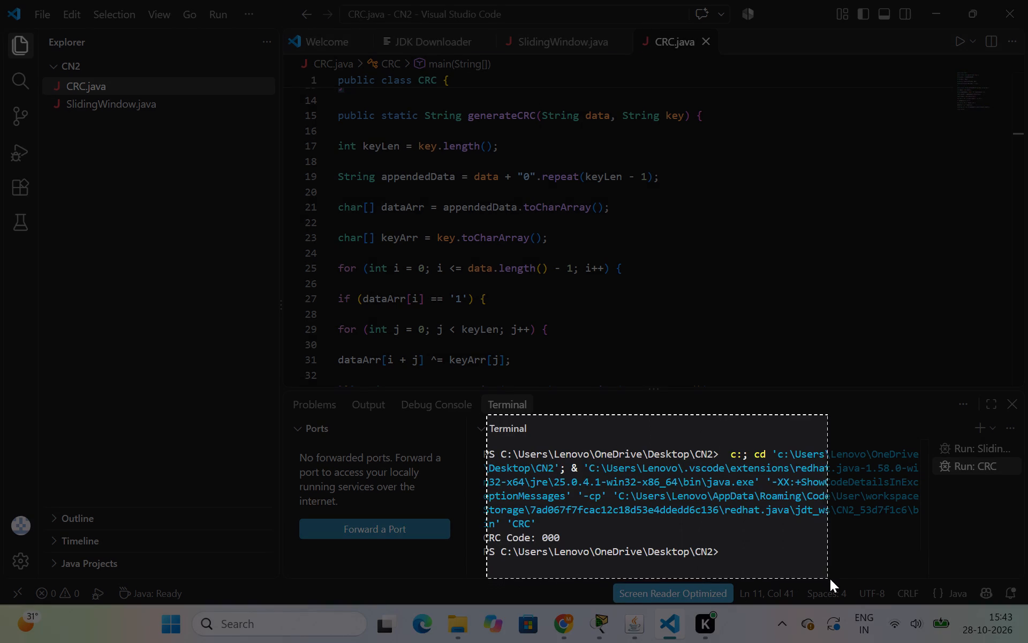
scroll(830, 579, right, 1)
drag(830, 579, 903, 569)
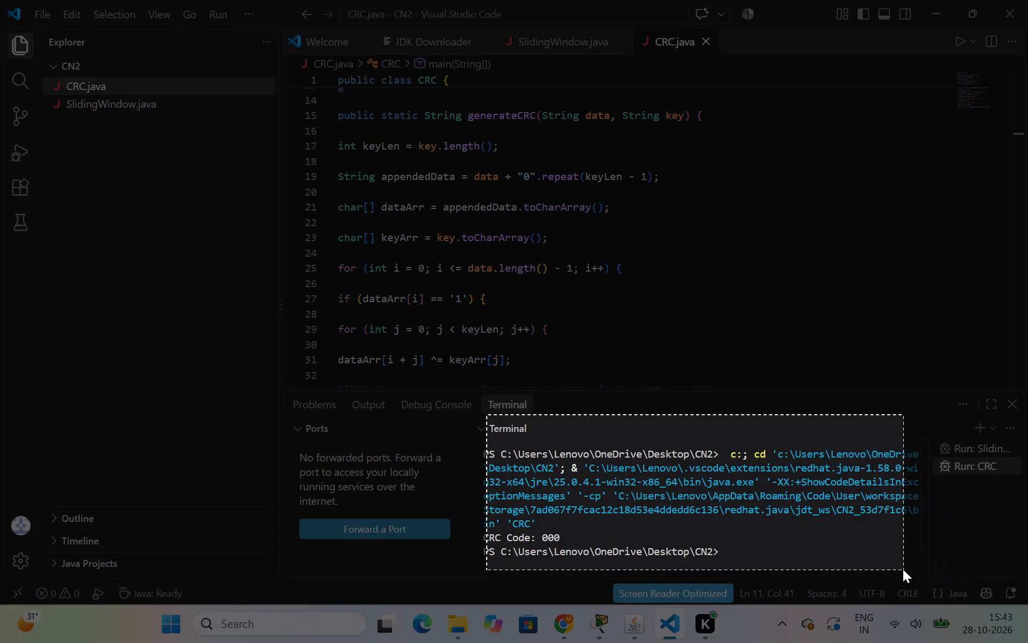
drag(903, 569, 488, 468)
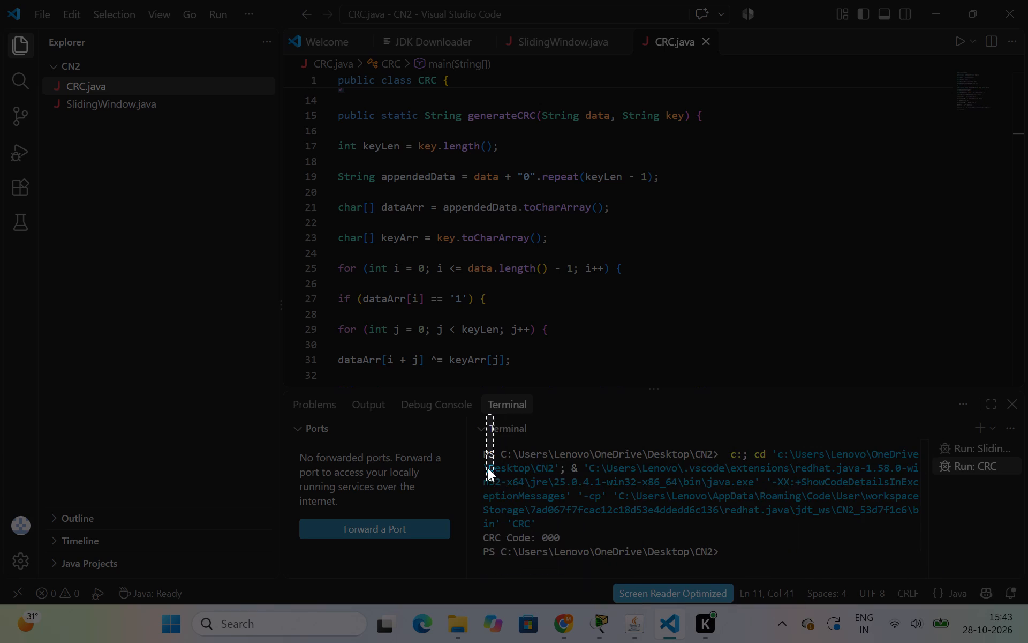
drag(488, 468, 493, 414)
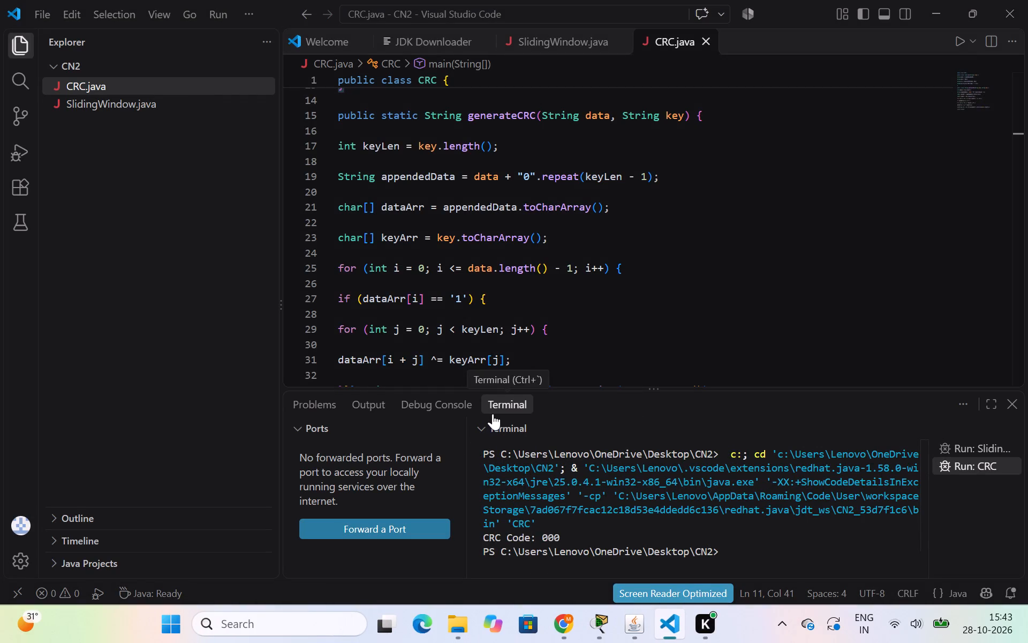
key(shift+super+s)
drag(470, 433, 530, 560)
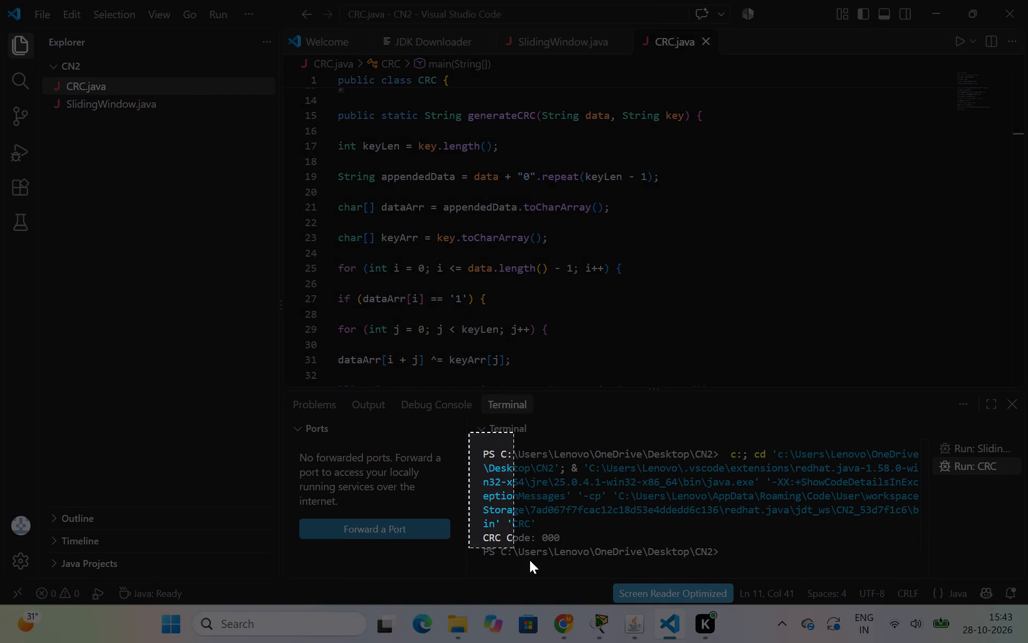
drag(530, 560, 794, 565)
Capture a screen snip of the whole terminal output of the CRC run, including the Terminal heading.
key(shift+super+s)
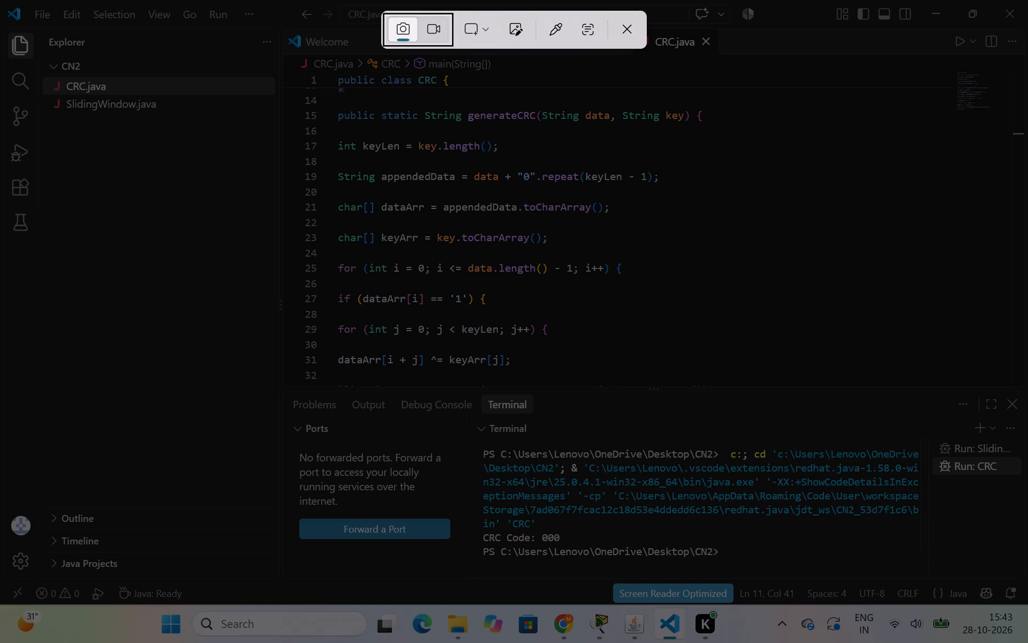
drag(468, 402, 956, 565)
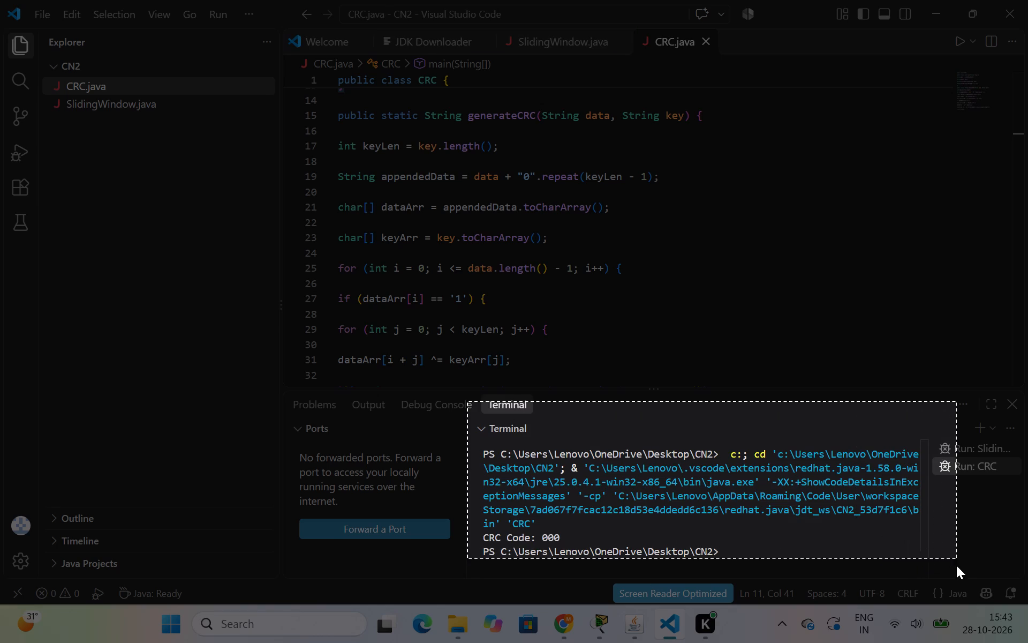
drag(956, 565, 947, 577)
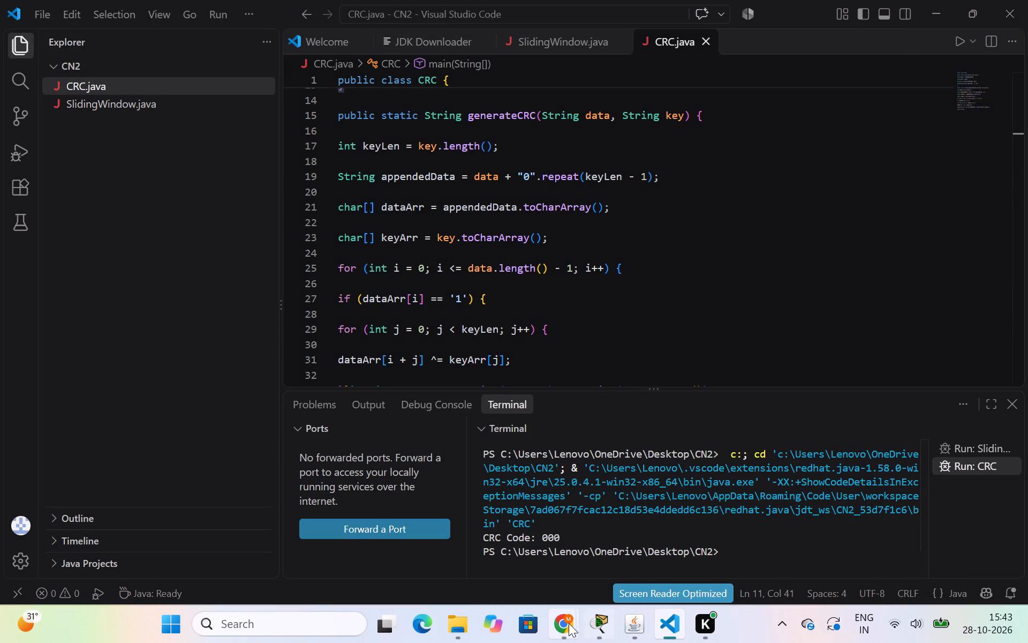
Switch to the Word document in Chrome and paste the CRC terminal snip under the last "Output:-" heading.
click(510, 564)
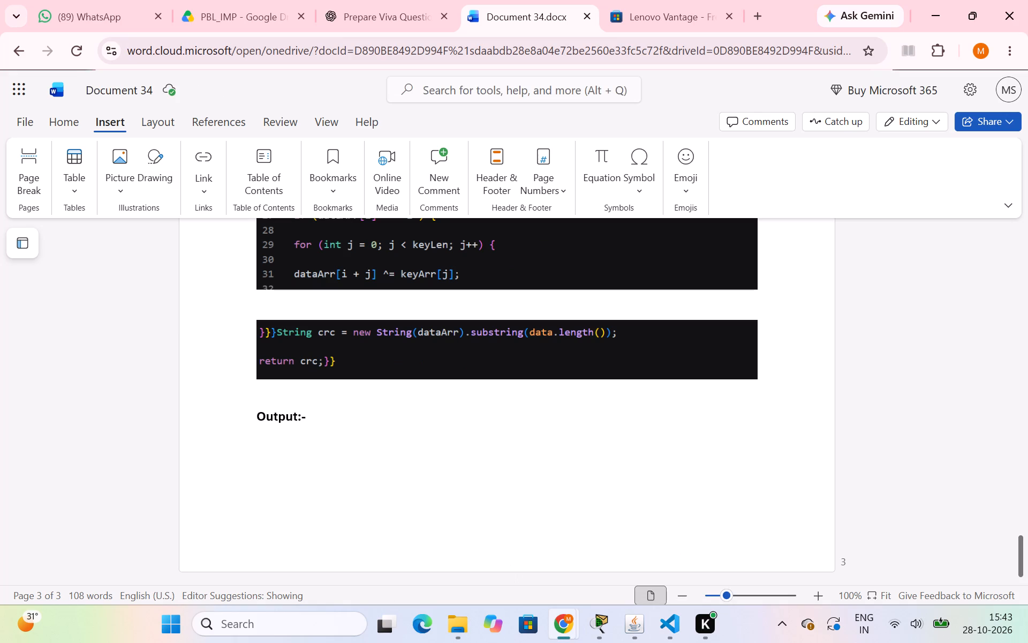
key(ctrl+v)
scroll(434, 522, down, 2)
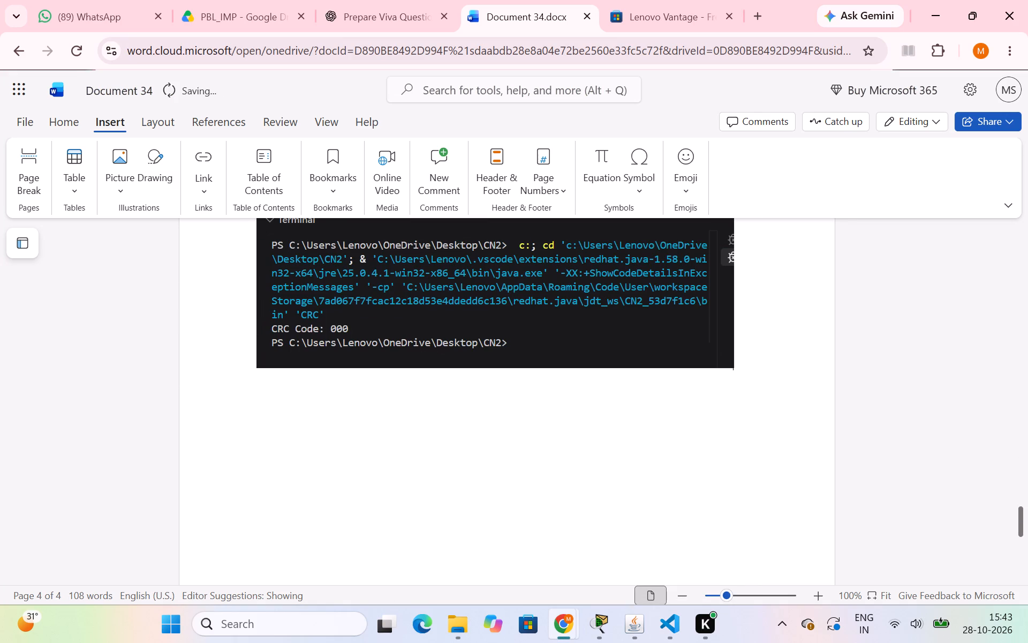
Add a bold "Explanation :-" heading below the CRC output snip and start a new line under it.
key(Return)
key(Return)
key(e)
key(BackSpace)
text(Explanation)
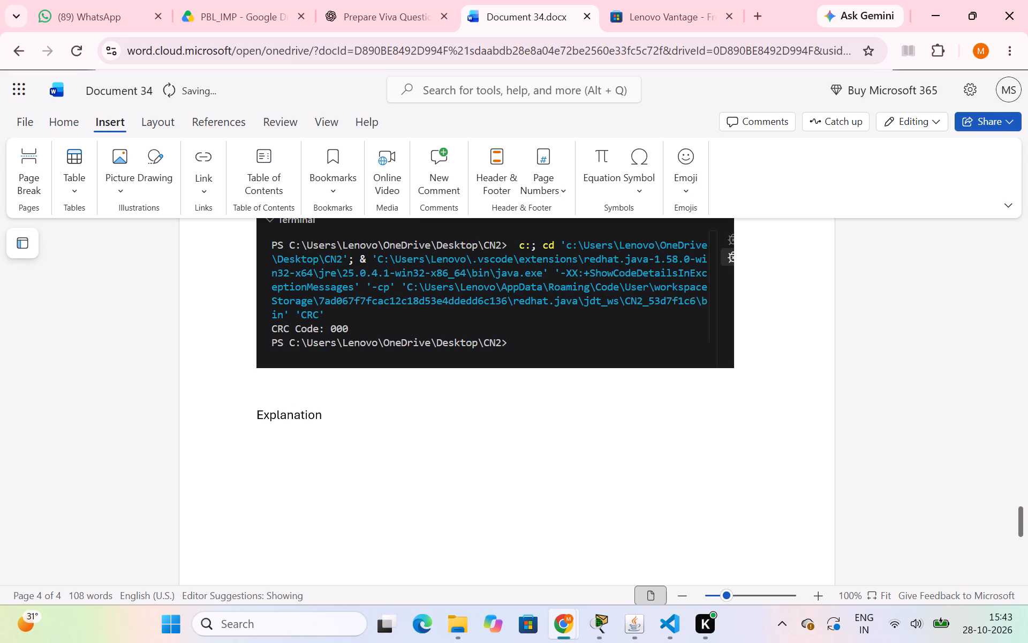
drag(349, 408, 243, 403)
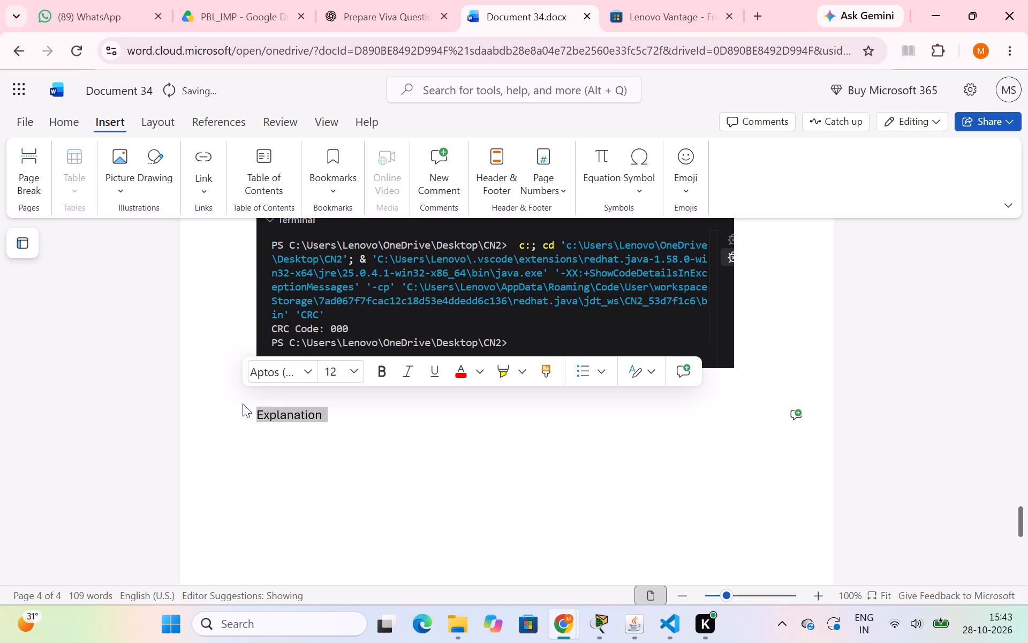
key(ctrl+b)
click(341, 420)
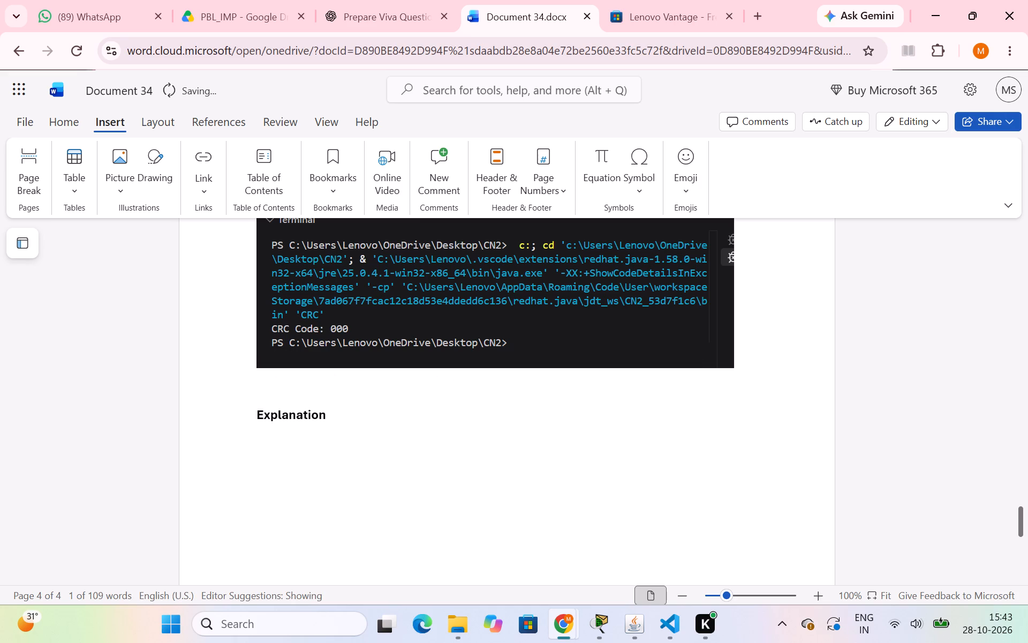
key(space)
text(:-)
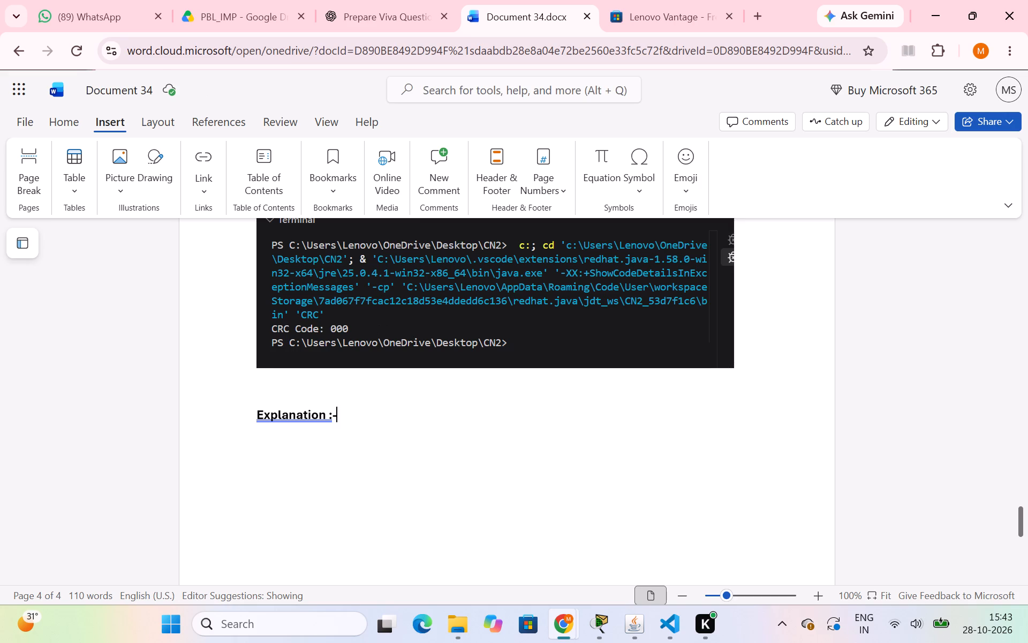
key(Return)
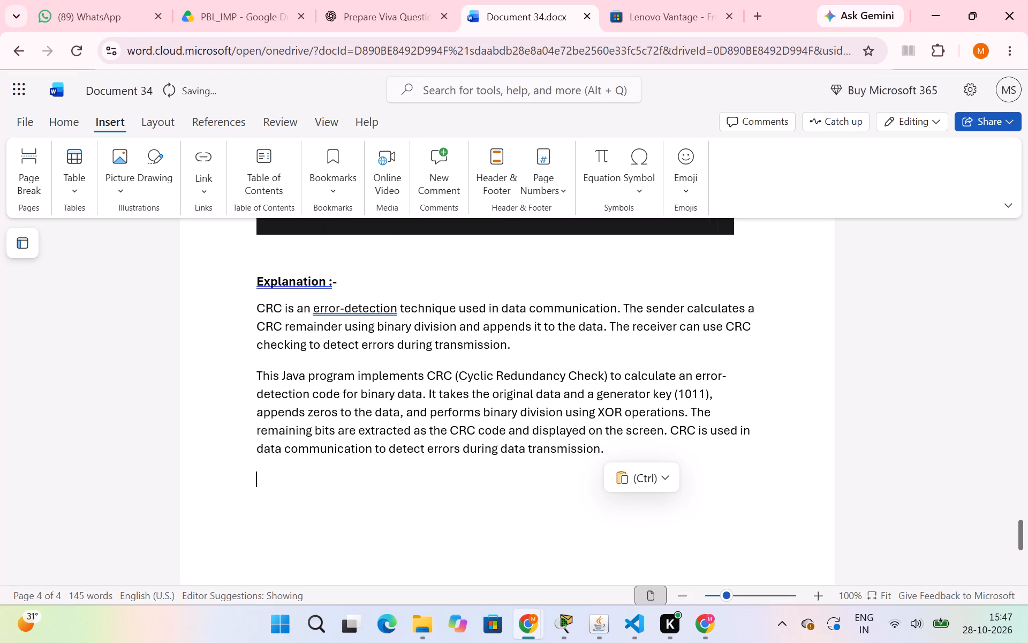
scroll(313, 430, down, 1)
scroll(313, 430, up, 6)
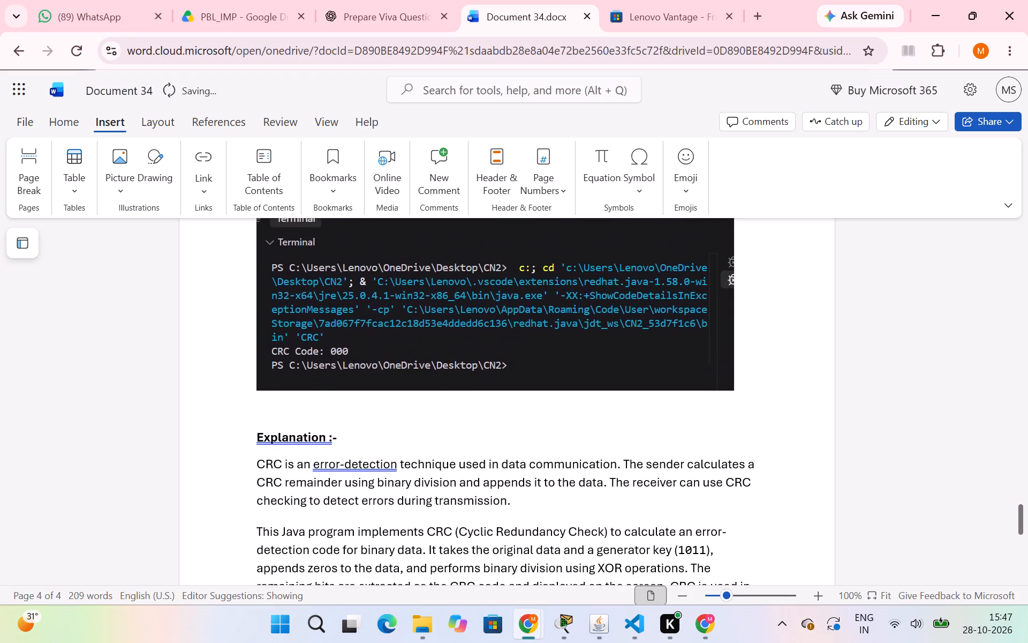
scroll(313, 430, up, 16)
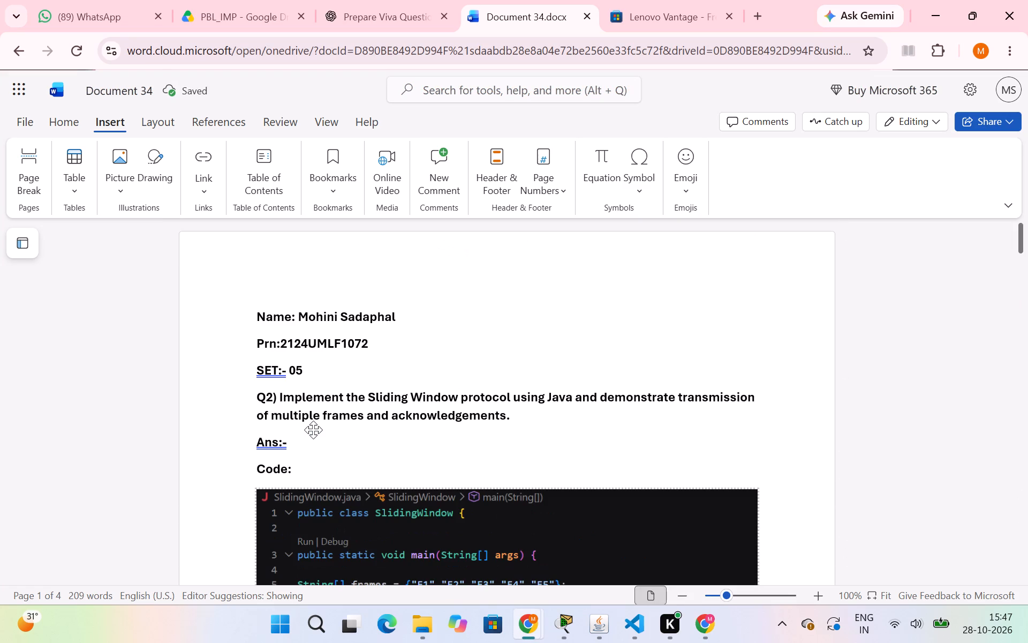
scroll(313, 430, up, 3)
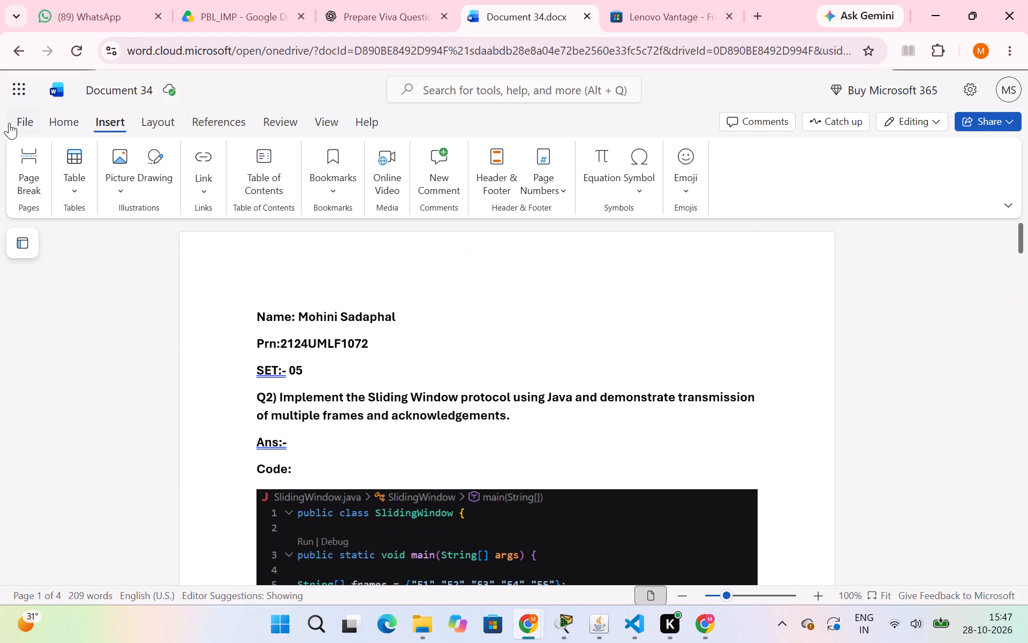
click(28, 116)
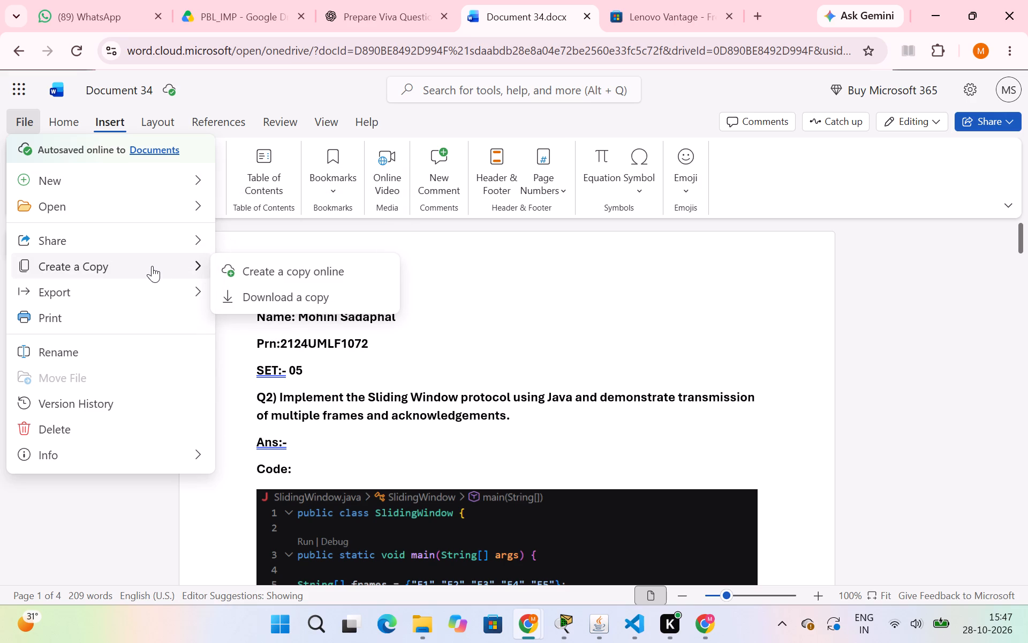
click(138, 350)
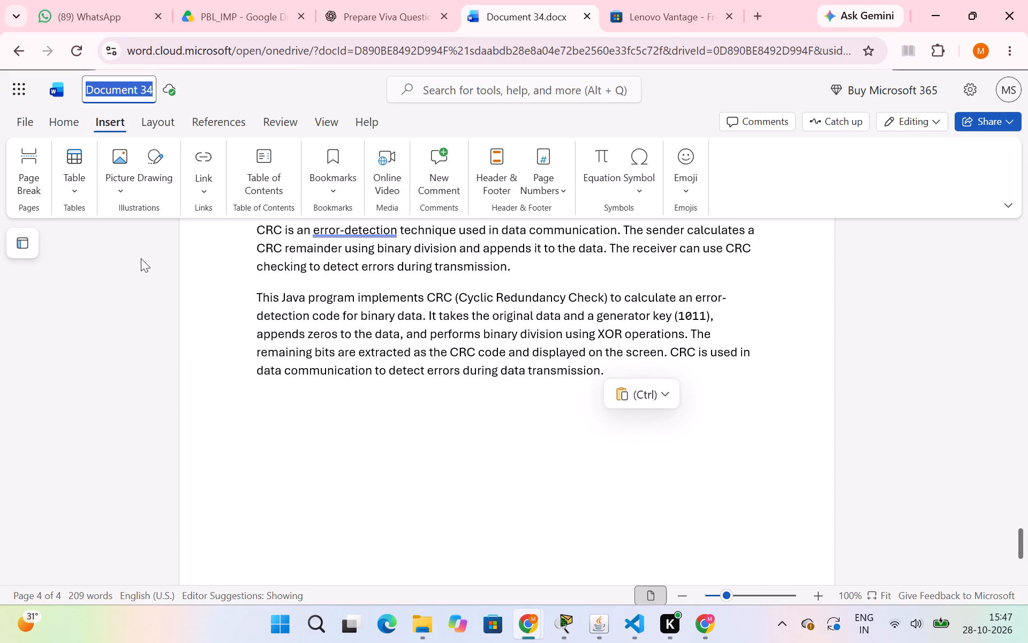
key(BackSpace)
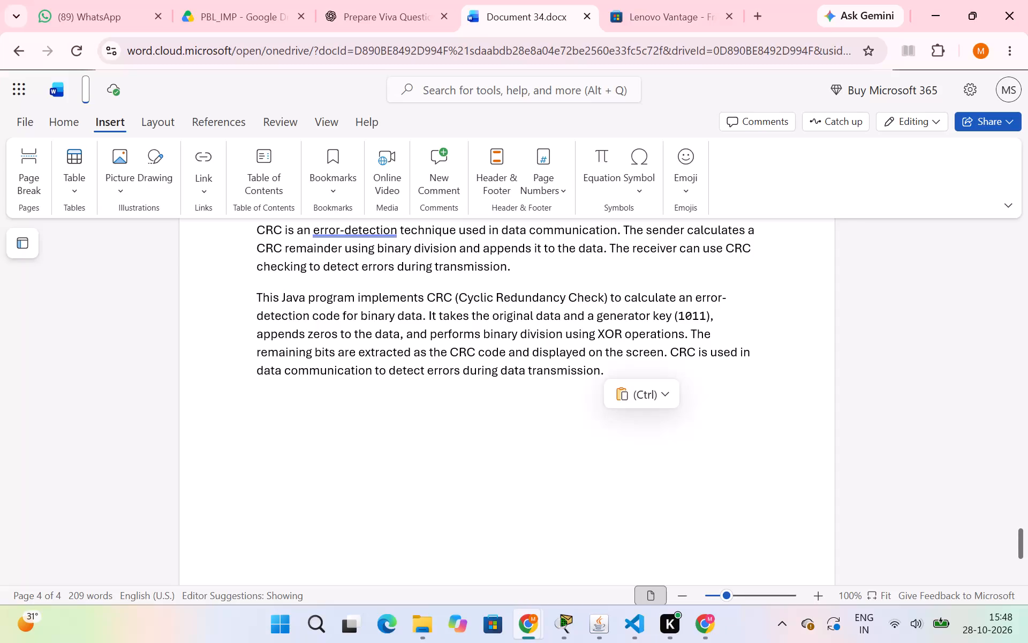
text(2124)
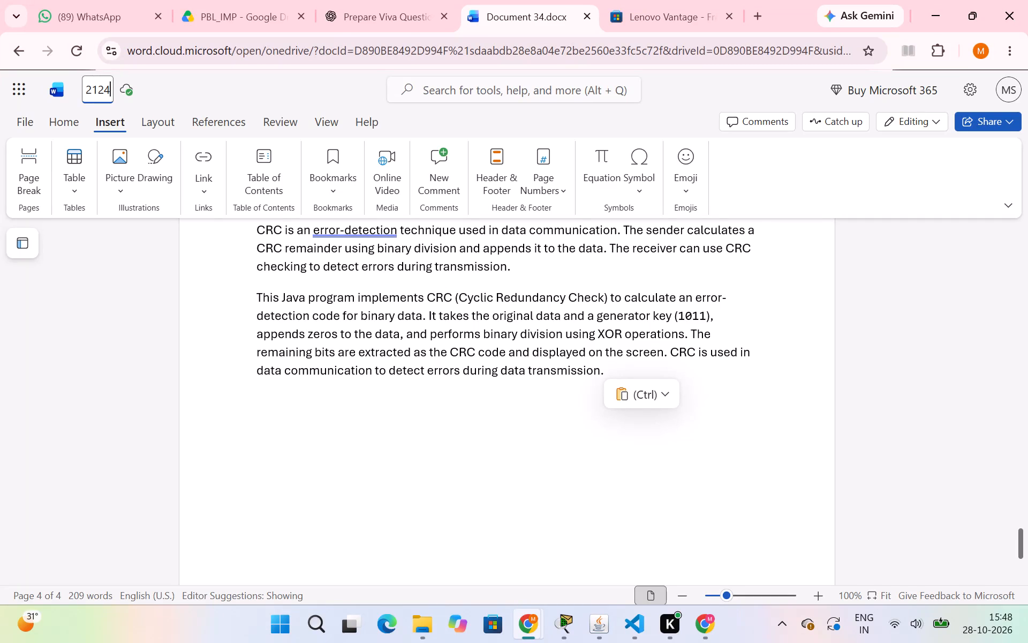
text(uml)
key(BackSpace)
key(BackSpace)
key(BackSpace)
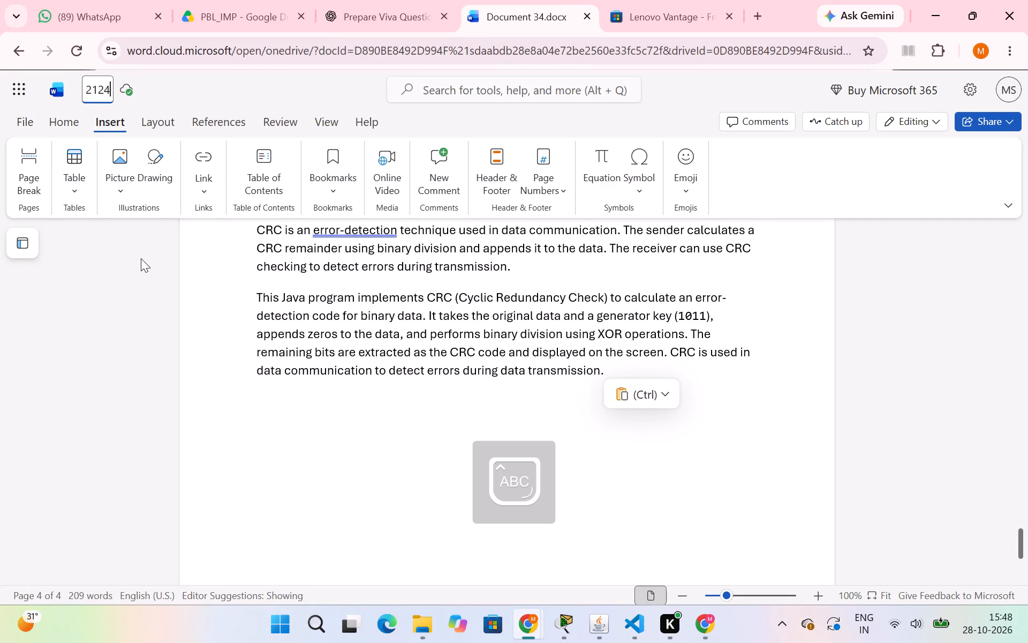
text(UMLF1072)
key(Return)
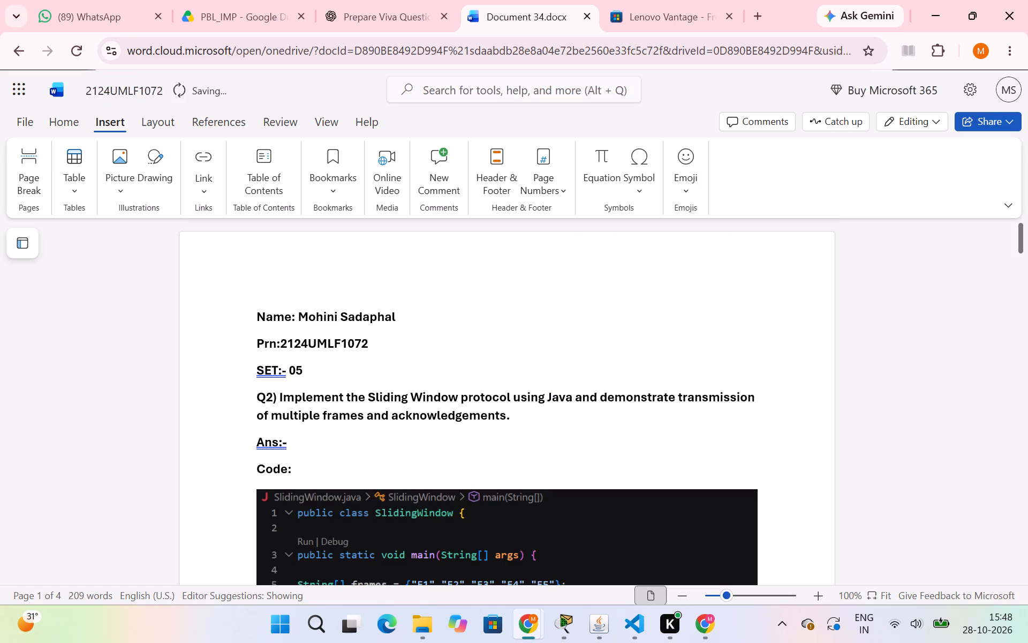
Export the renamed document as a PDF and download it.
click(25, 109)
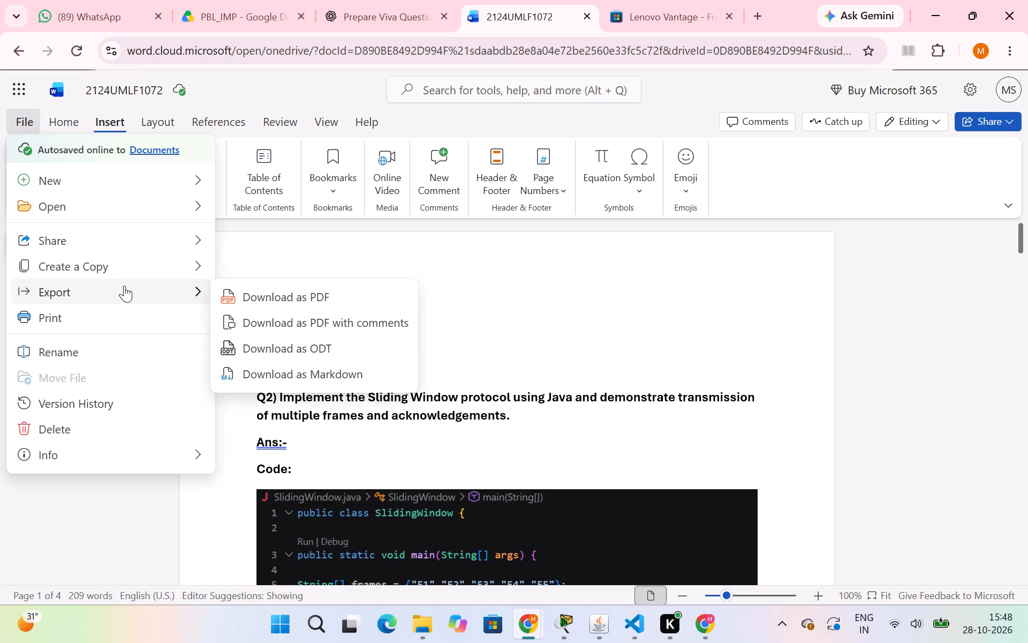
click(246, 289)
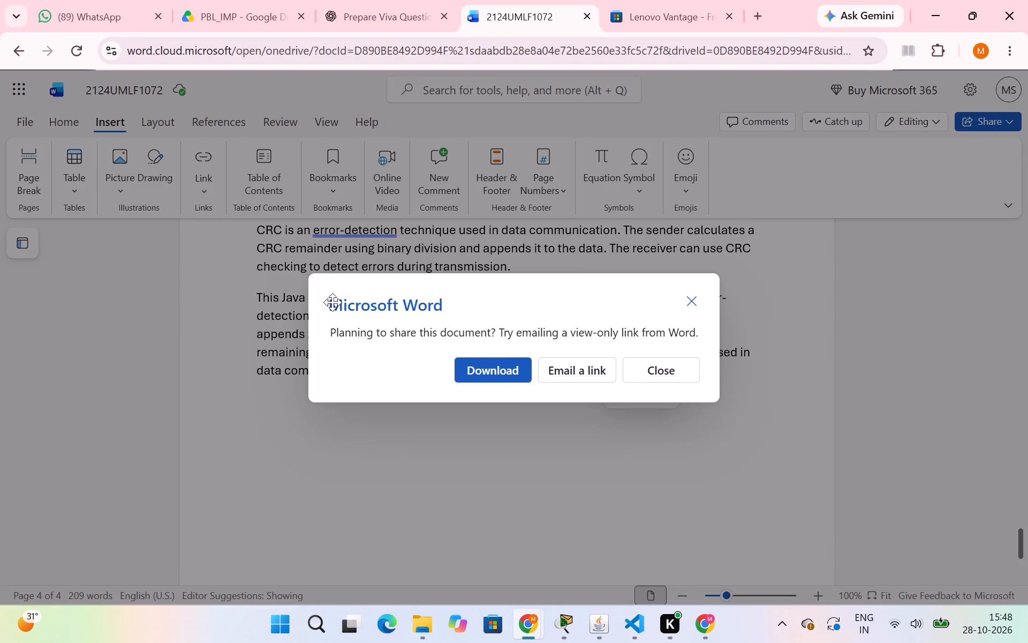
click(511, 371)
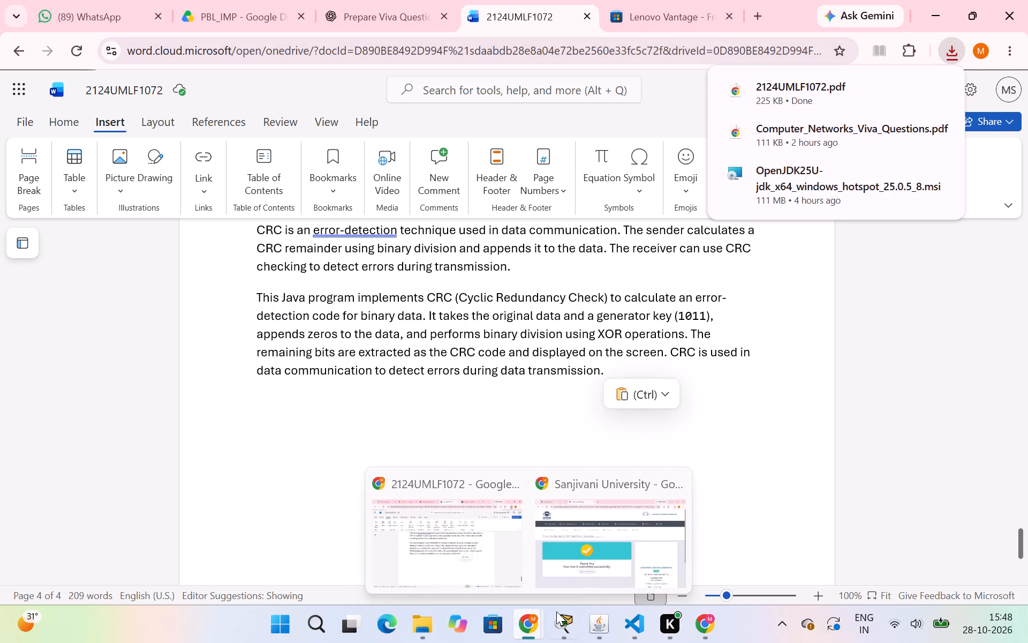
Switch to the Chrome window with the Sanjivani University student portal.
click(576, 584)
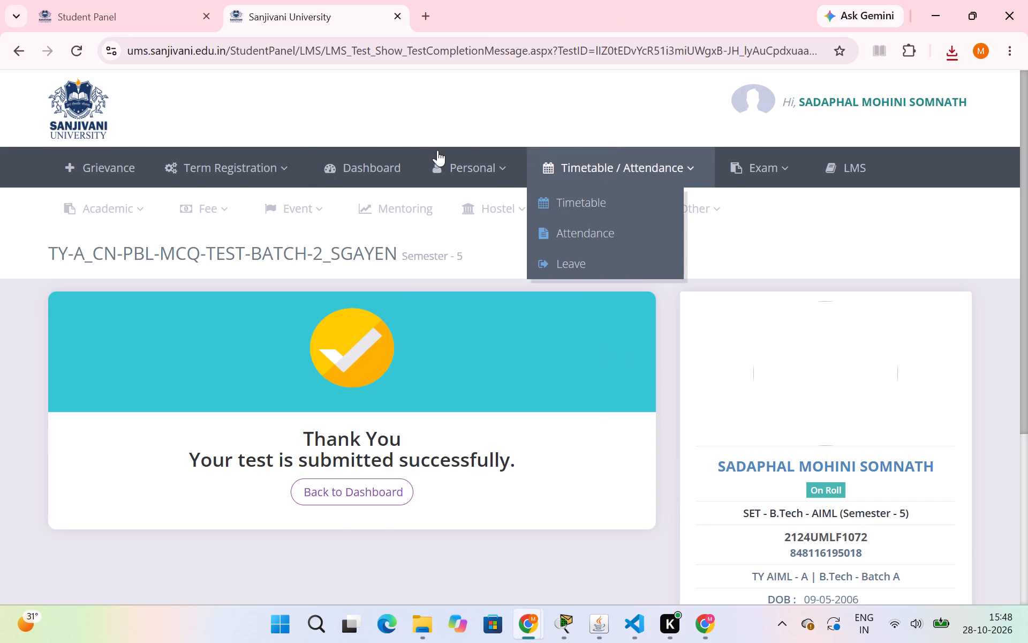
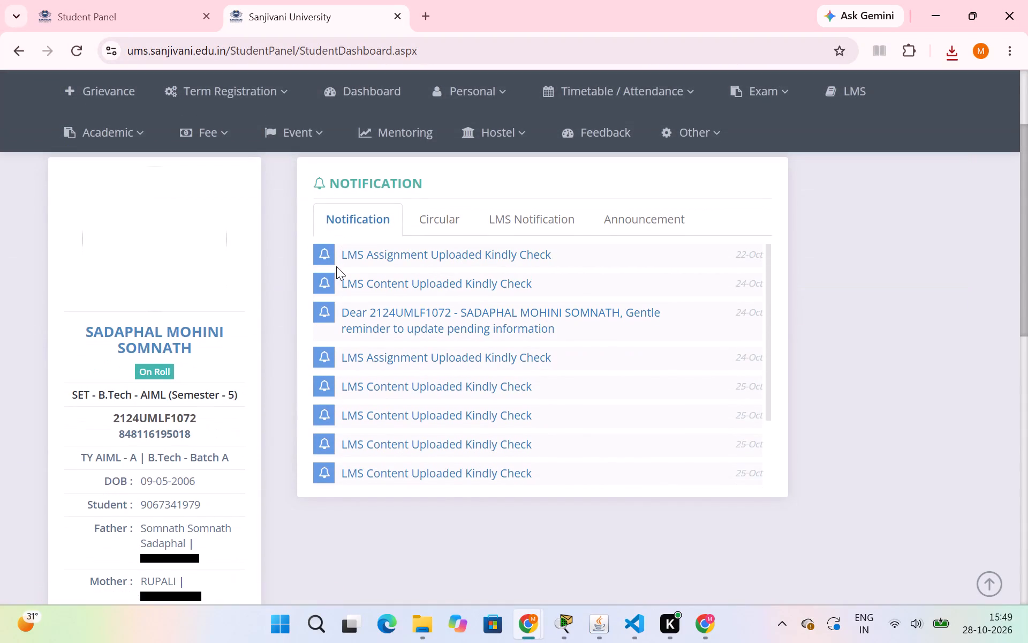
Open the 24UAMPC301 - Computer Networks course in the portal's LMS.
scroll(336, 266, up, 3)
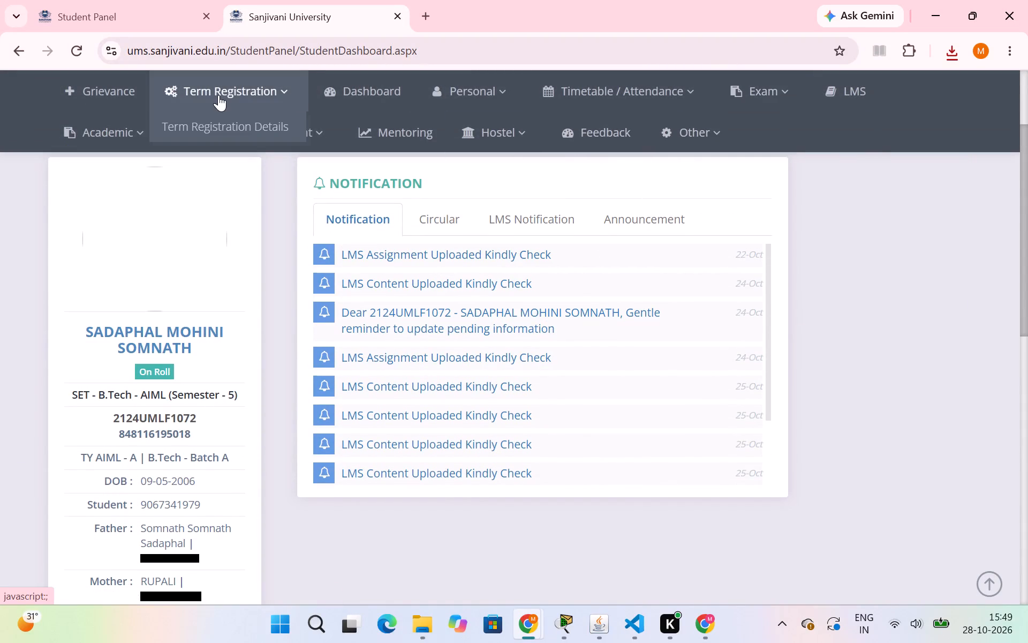
click(856, 85)
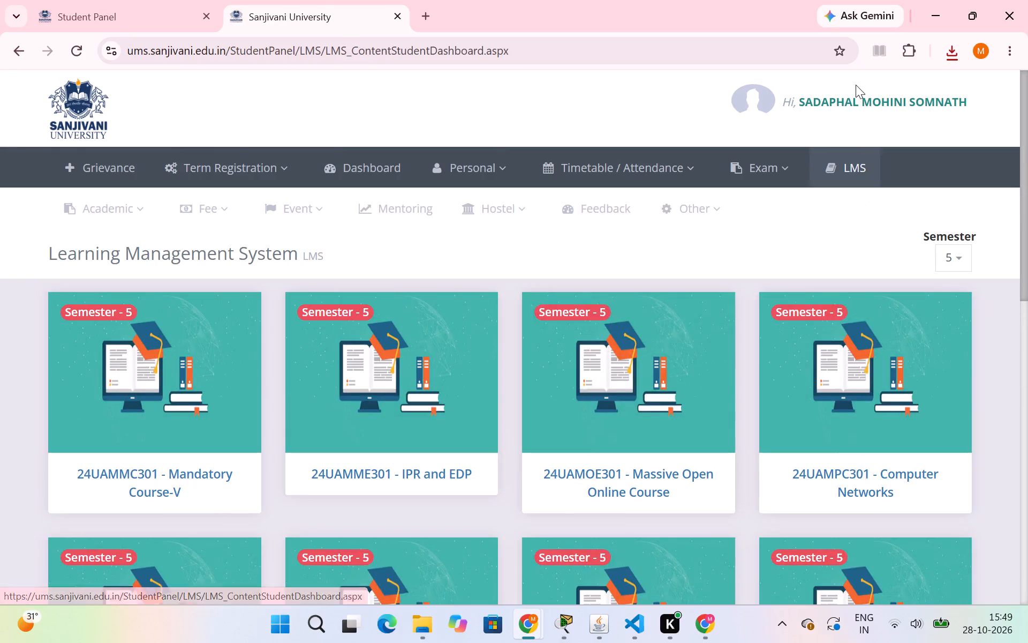
scroll(593, 424, down, 1)
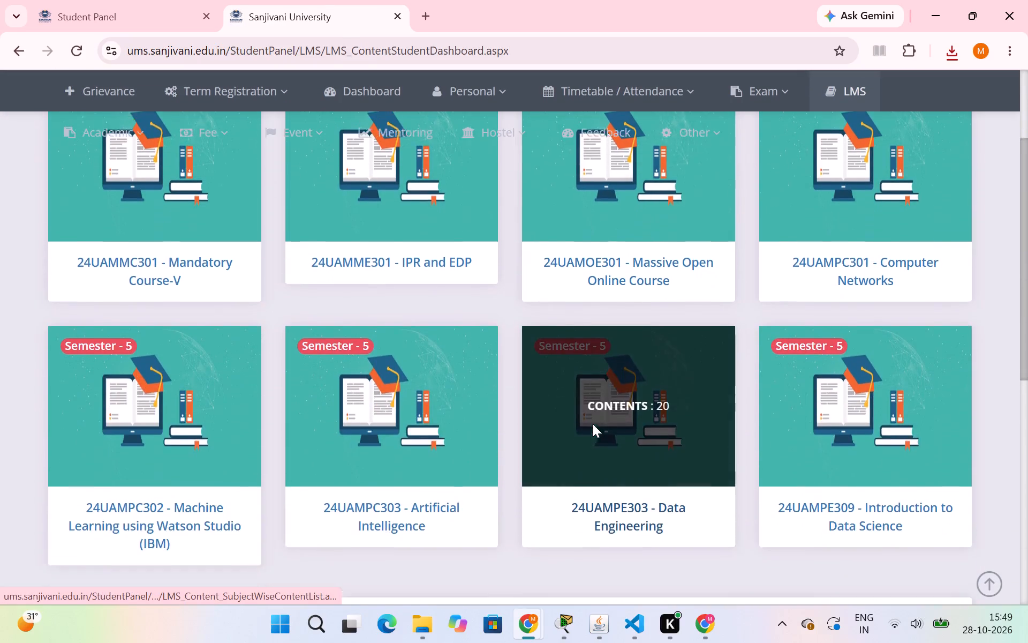
scroll(593, 424, down, 1)
scroll(593, 424, up, 1)
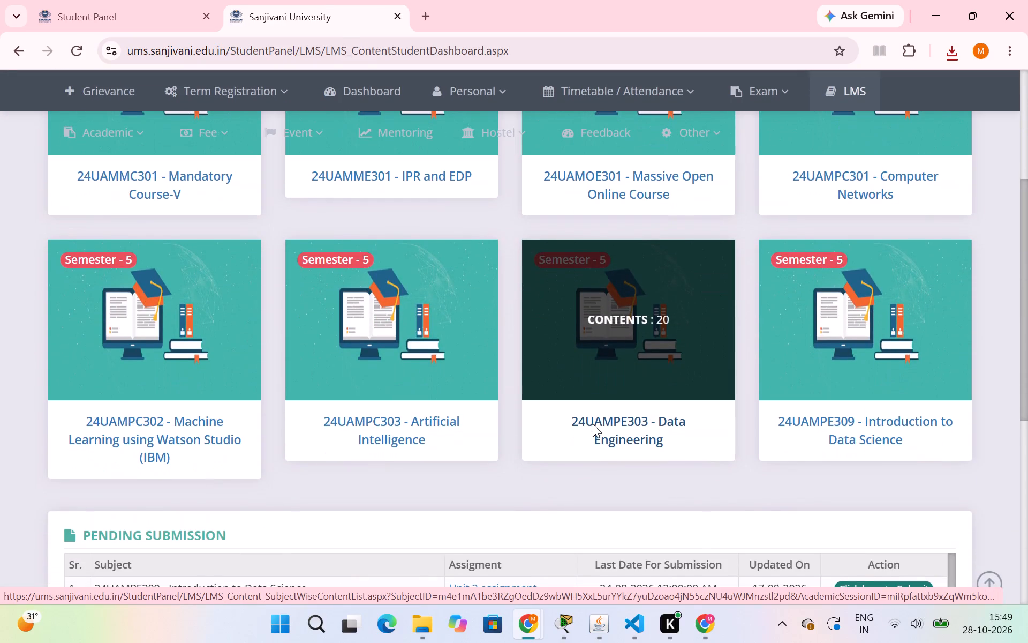
scroll(593, 424, up, 1)
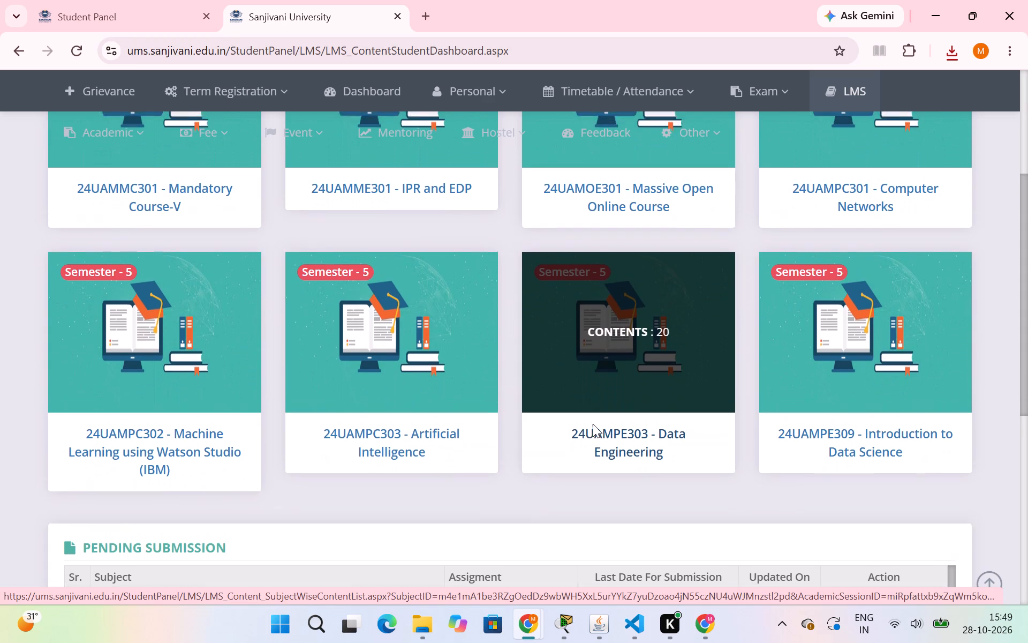
scroll(593, 424, up, 2)
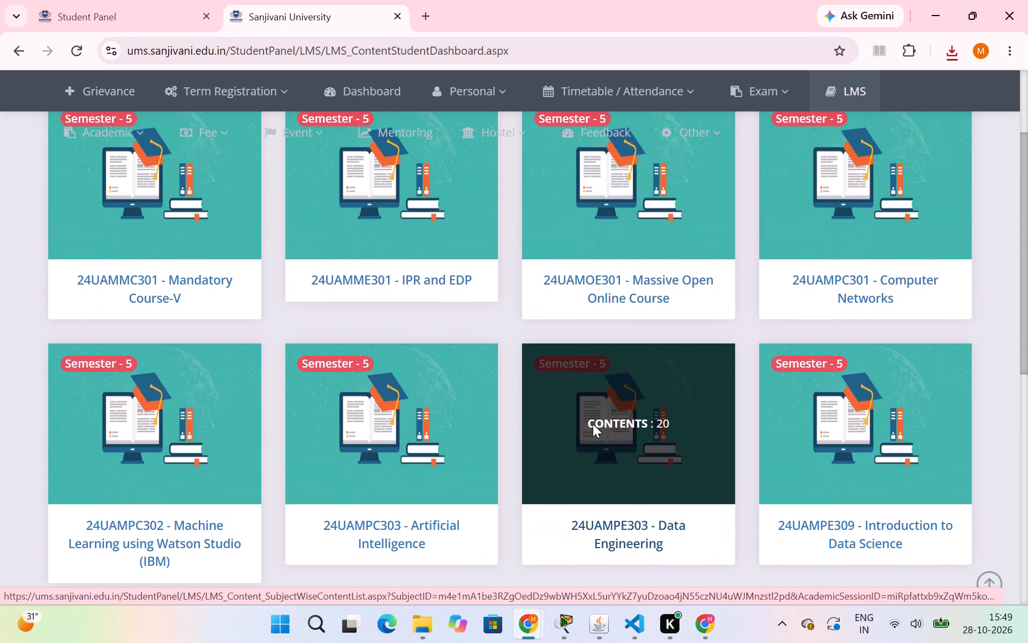
click(870, 227)
double_click(870, 227)
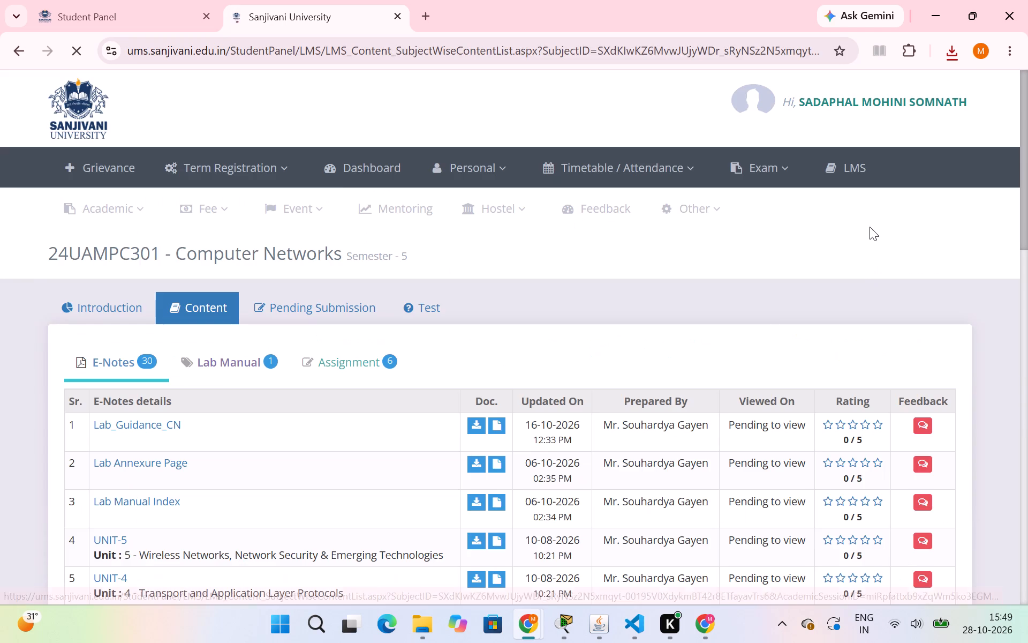
Find the CN_PBL_Batch-2 assignment among the Computer Networks assignments and open its upload page.
scroll(775, 314, down, 2)
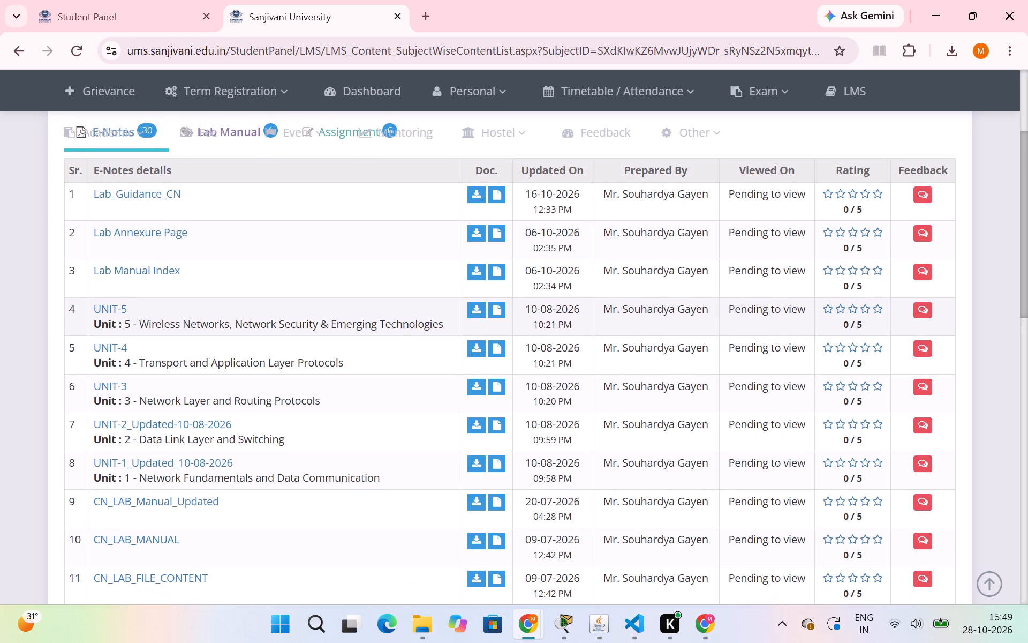
scroll(775, 314, down, 4)
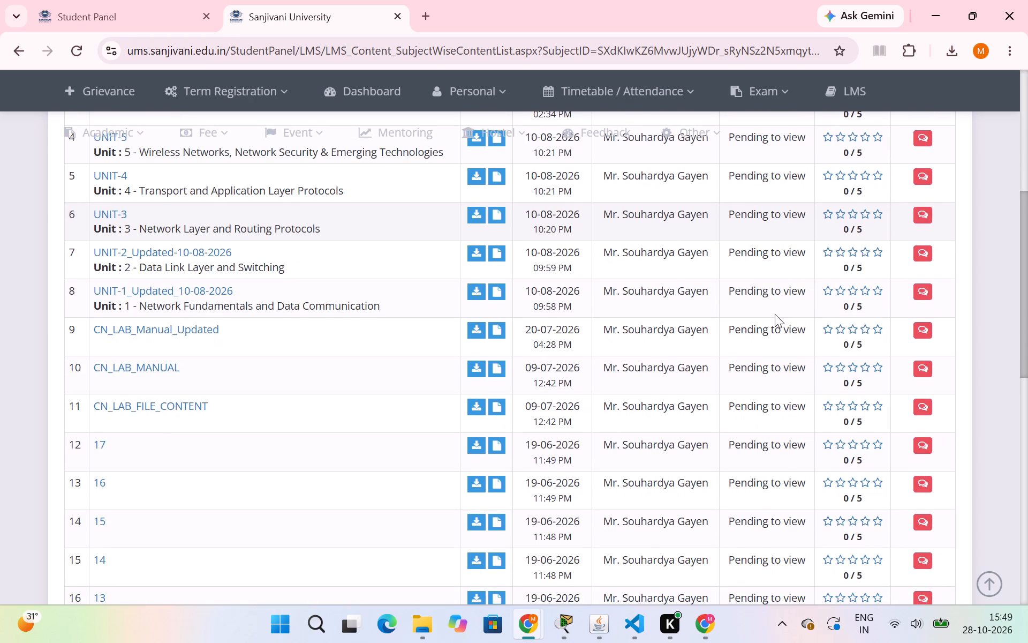
scroll(775, 314, down, 3)
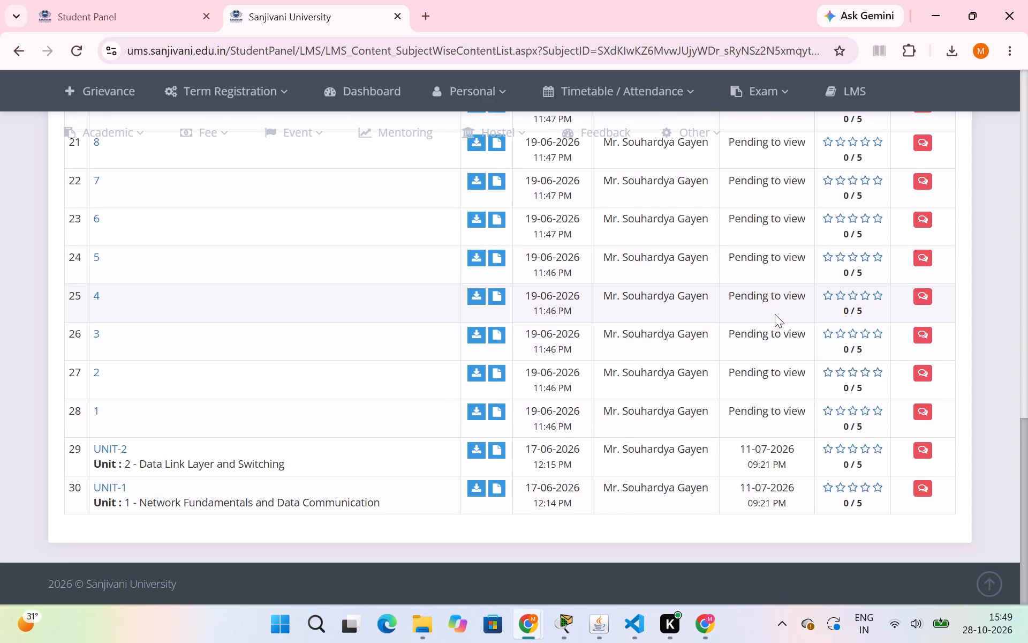
scroll(775, 314, up, 3)
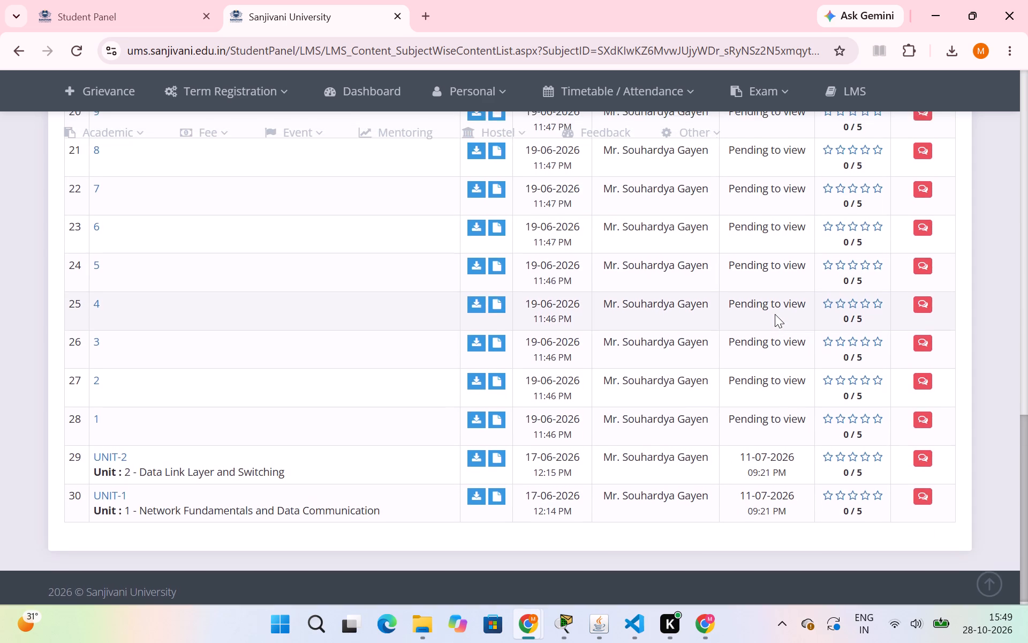
scroll(775, 314, up, 4)
scroll(775, 314, down, 1)
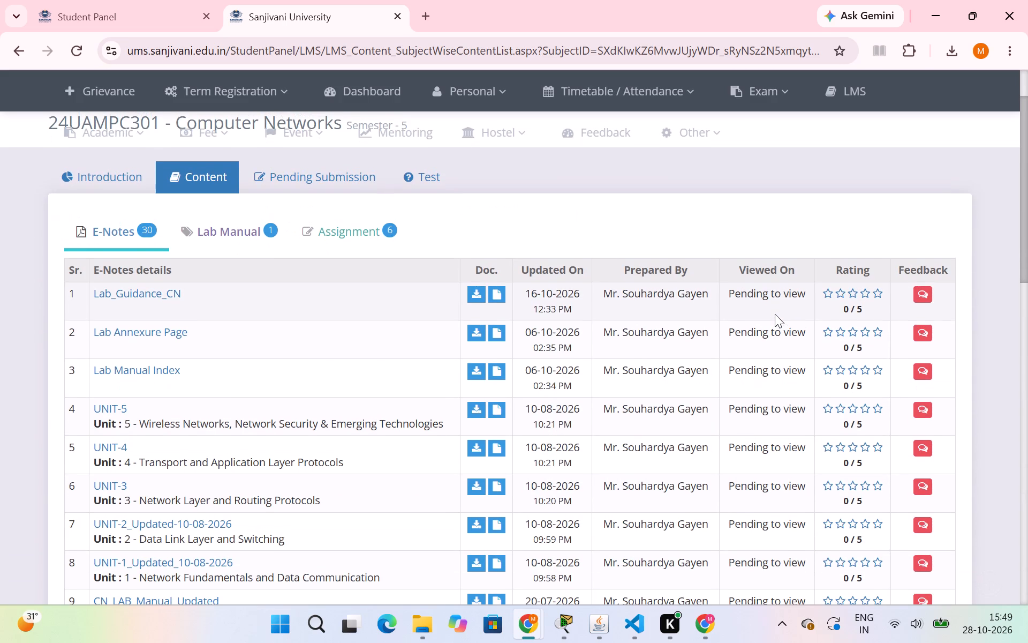
click(383, 218)
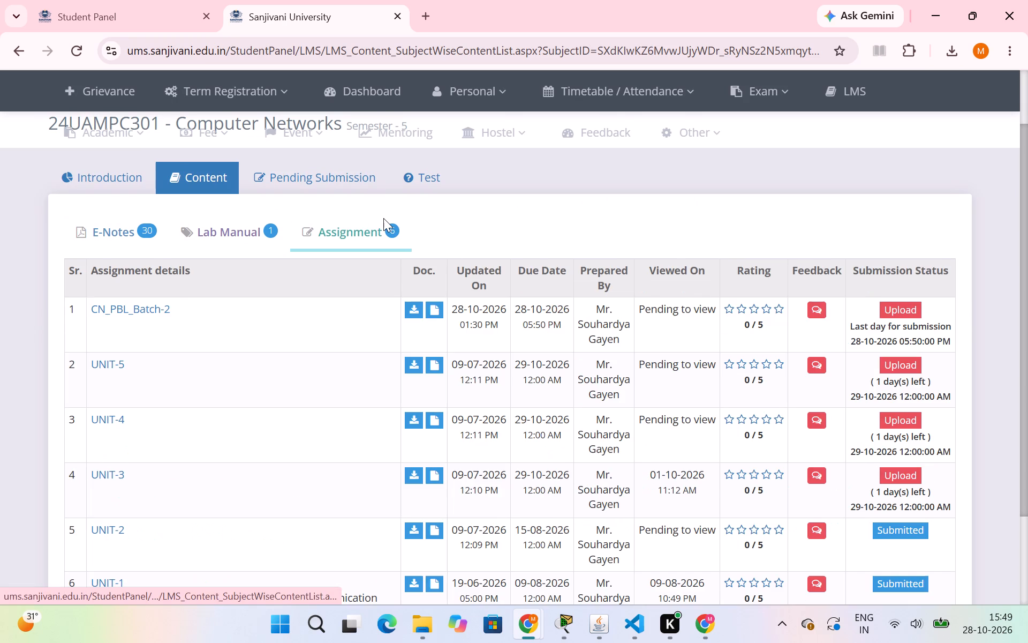
scroll(572, 302, down, 1)
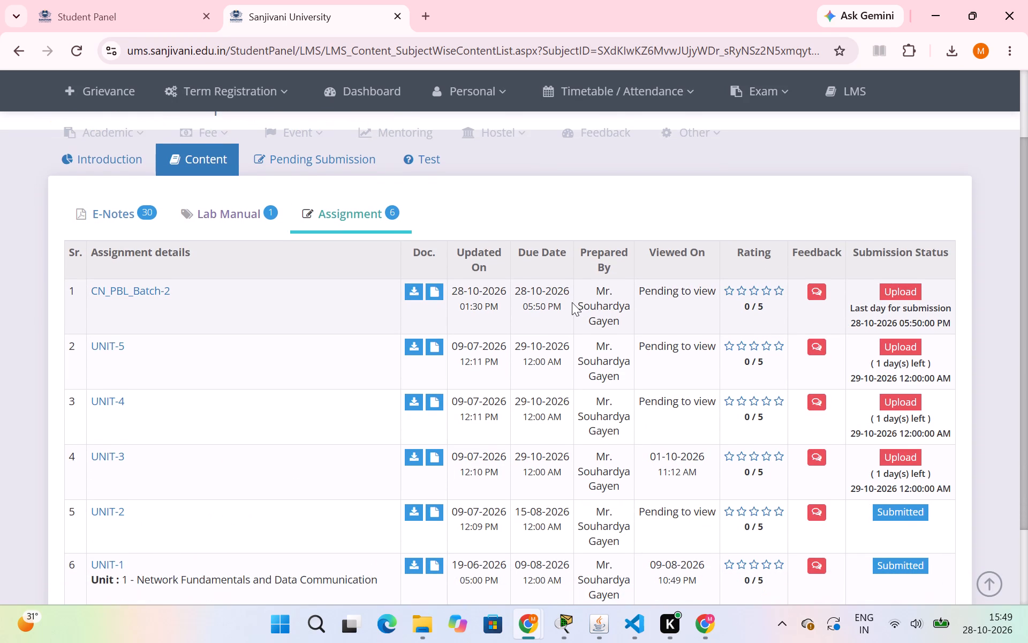
scroll(572, 302, down, 1)
click(890, 289)
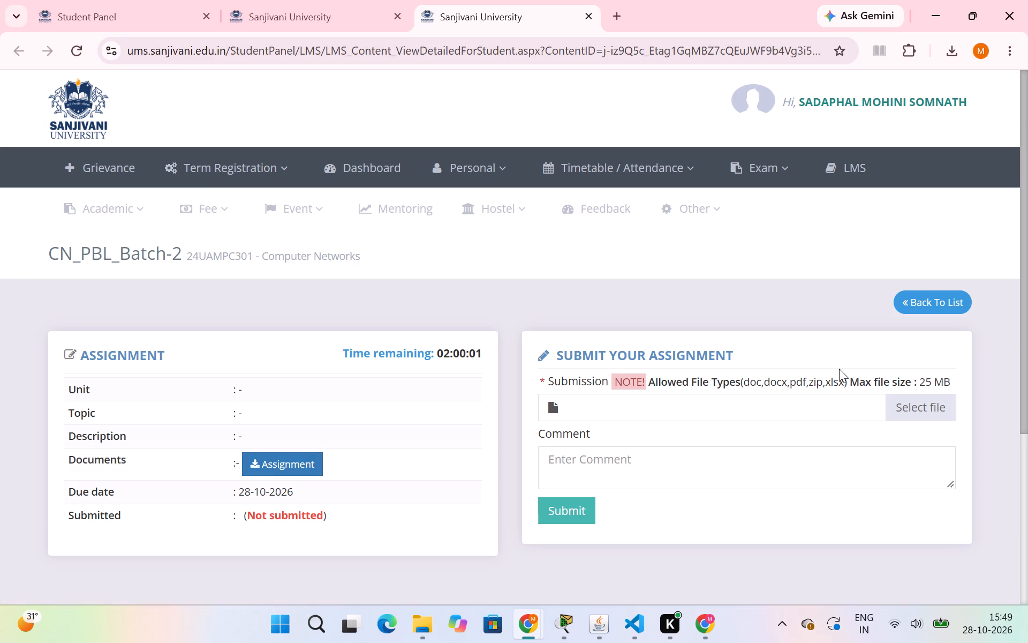
Attach the PRN-named PDF from Downloads to the CN_PBL_Batch-2 assignment and submit it.
click(907, 409)
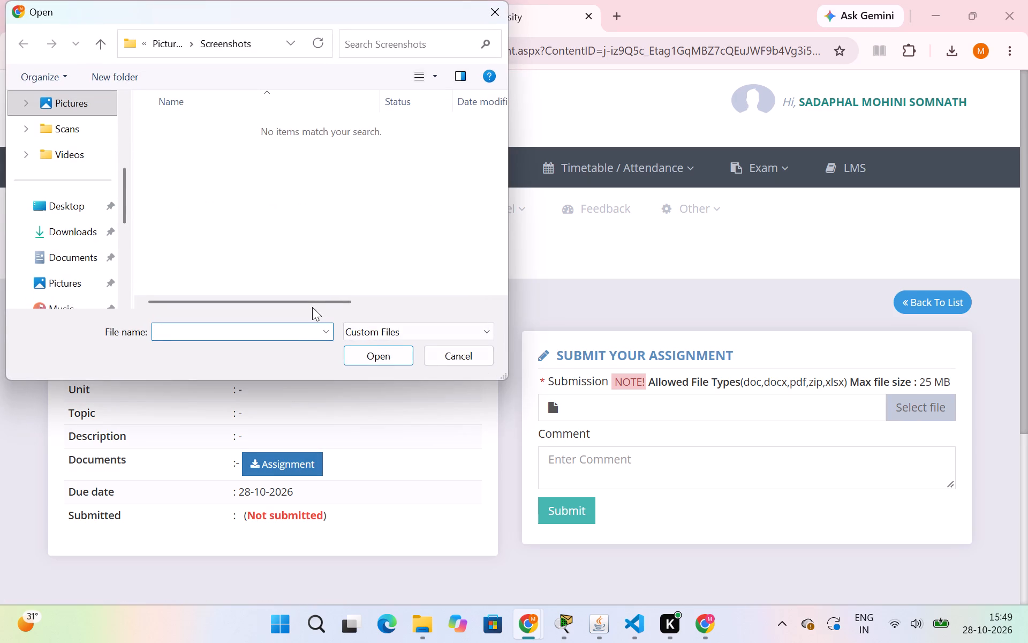
double_click(76, 222)
click(214, 147)
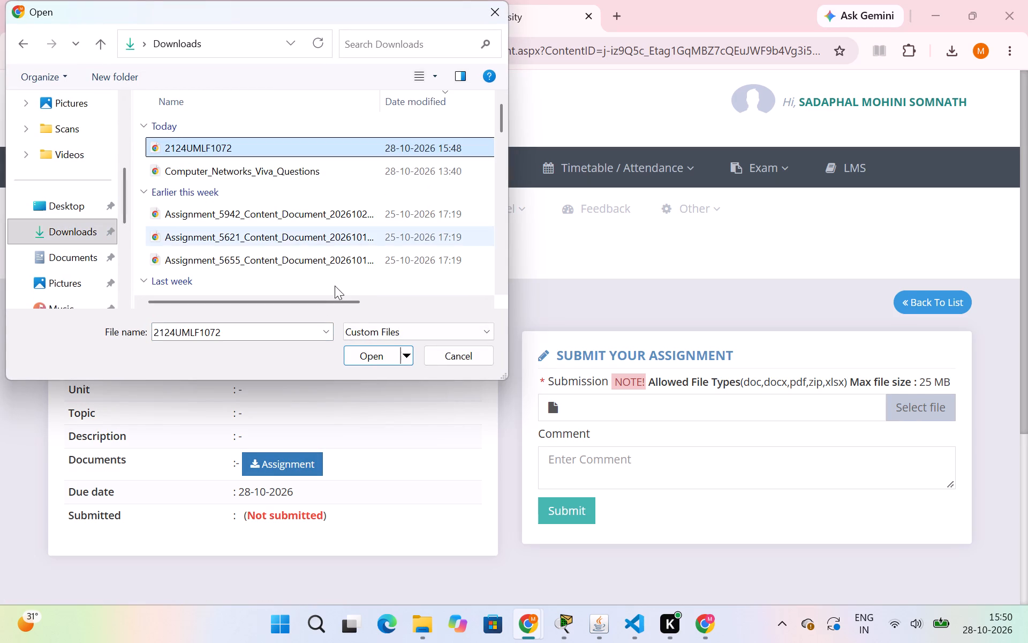
click(355, 355)
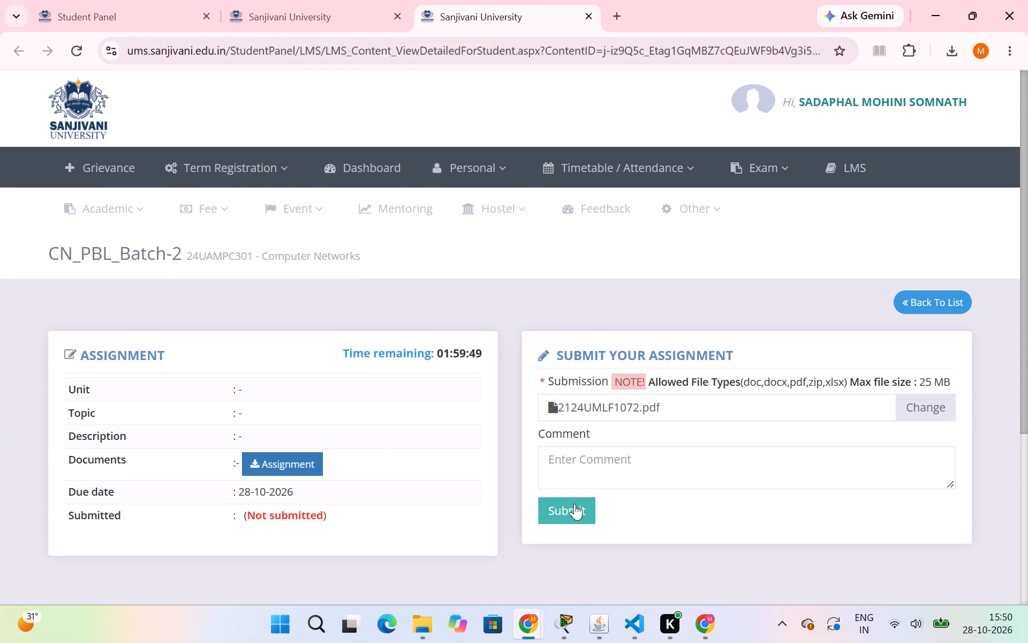
click(575, 504)
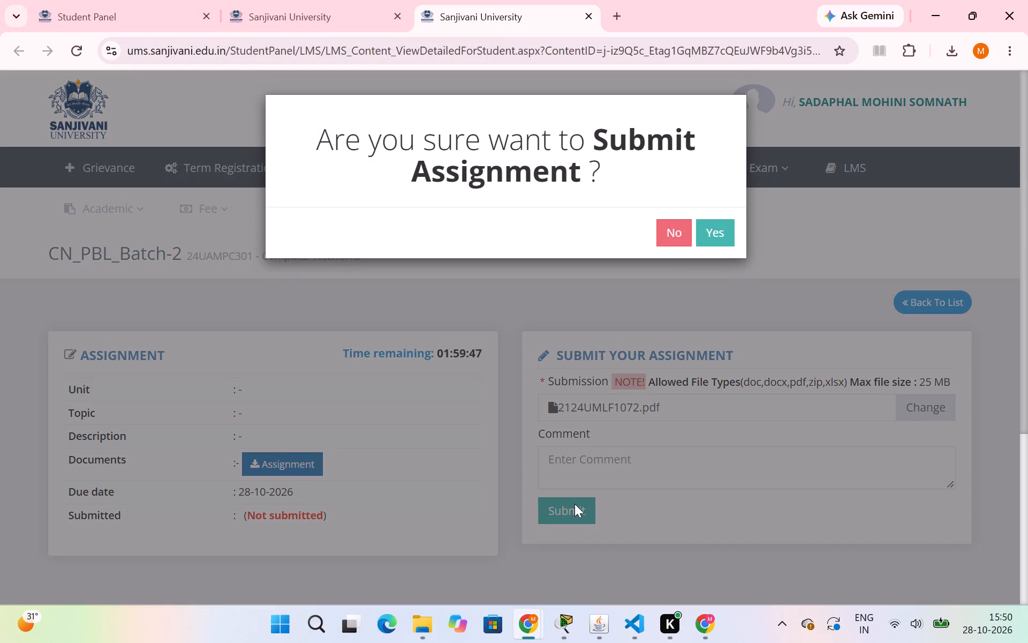
click(708, 230)
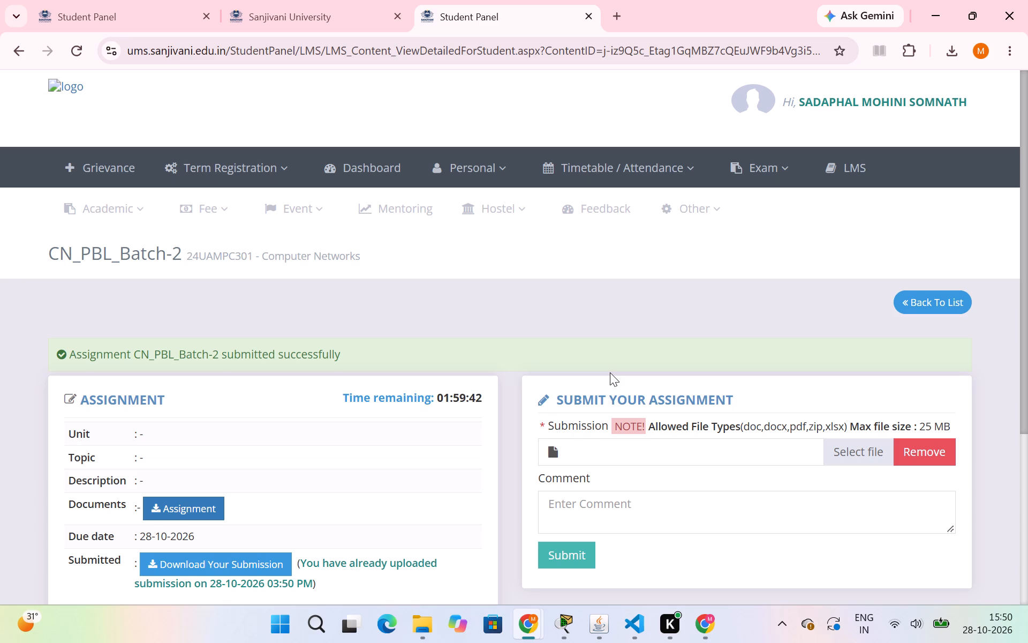
Close the browser window with the student portal and the one with the Word document.
click(1018, 0)
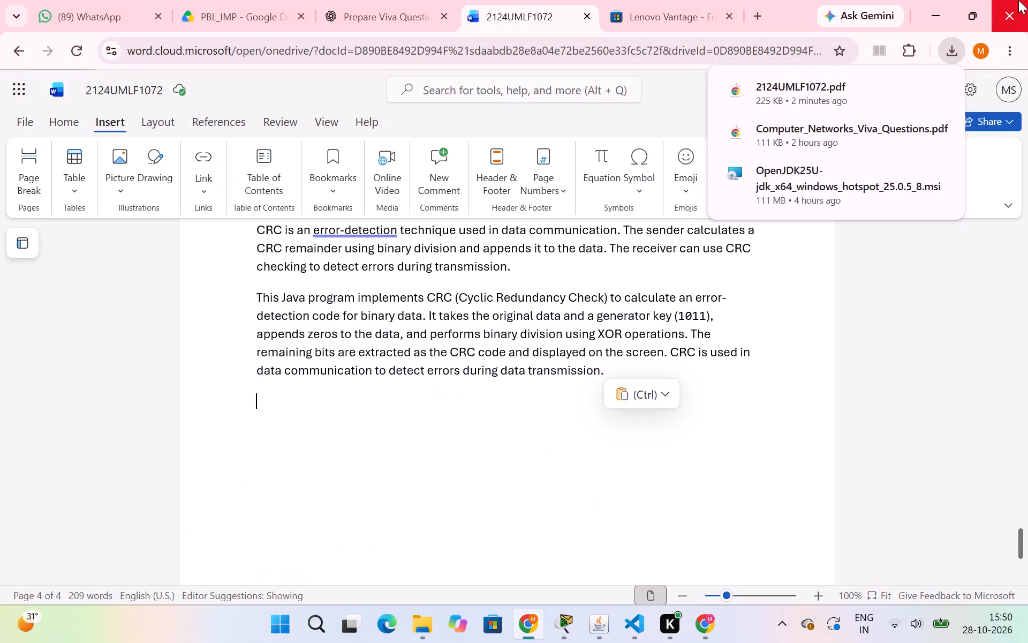
click(1018, 0)
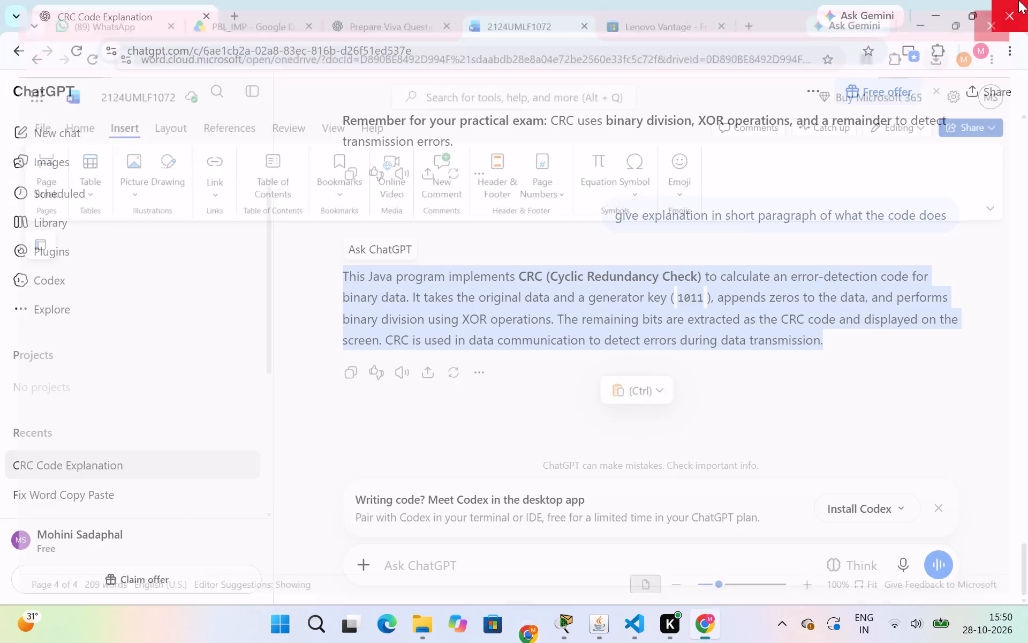
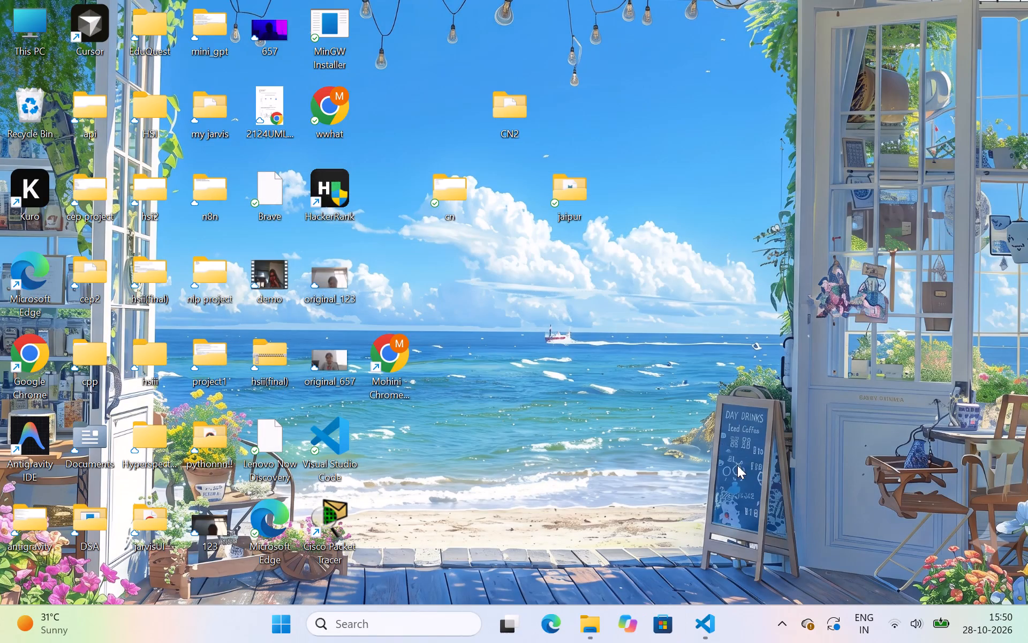
Switch to Visual Studio Code and close it, ending the session in progress.
click(711, 634)
click(1023, 11)
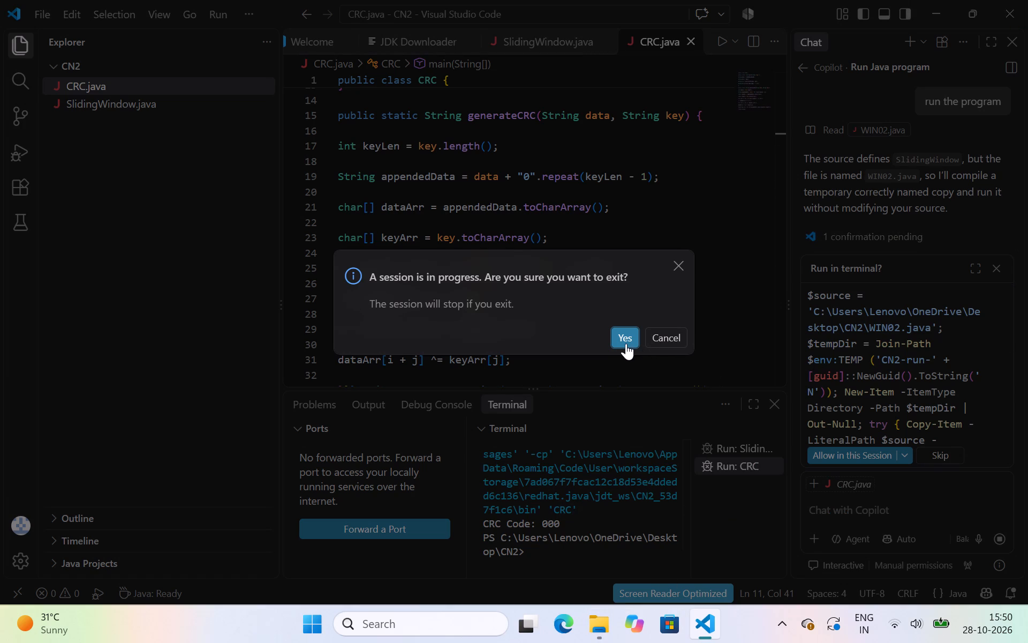
click(626, 341)
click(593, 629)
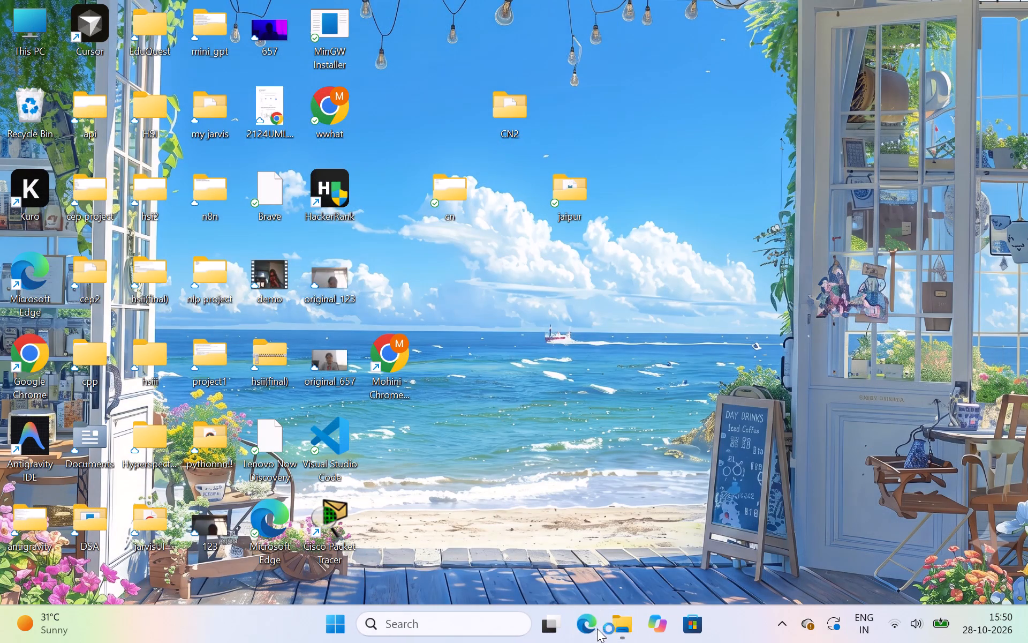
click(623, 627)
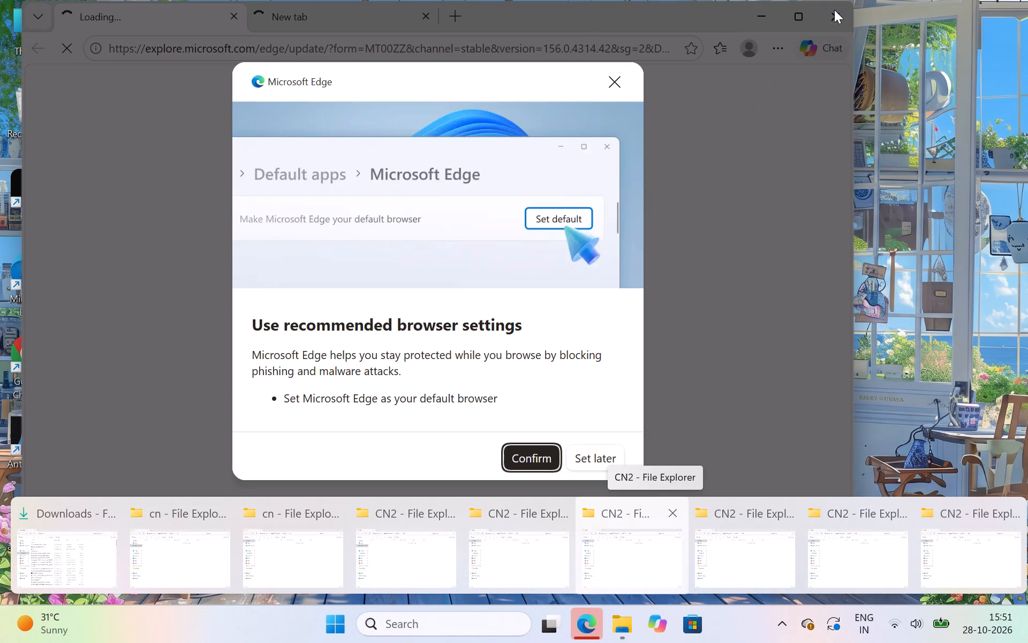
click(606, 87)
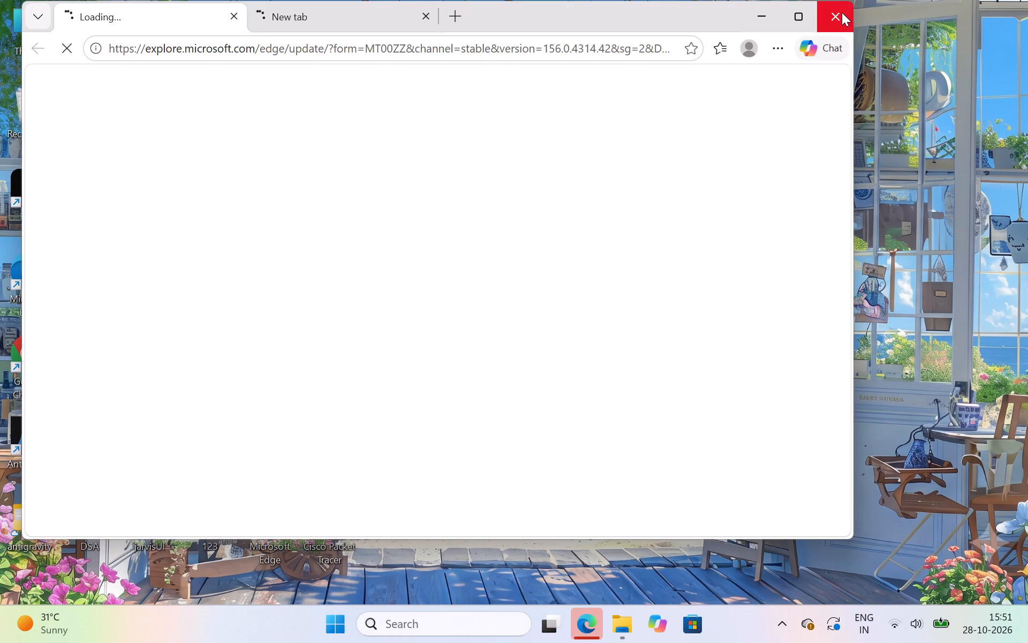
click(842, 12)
Close the empty Cisco Packet Tracer window.
click(621, 630)
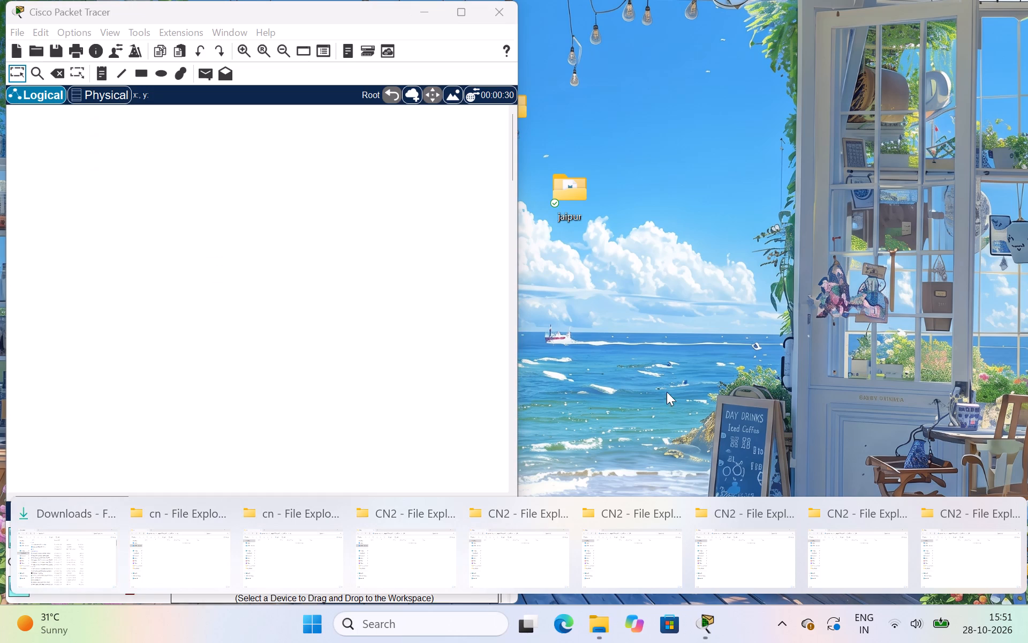
click(510, 11)
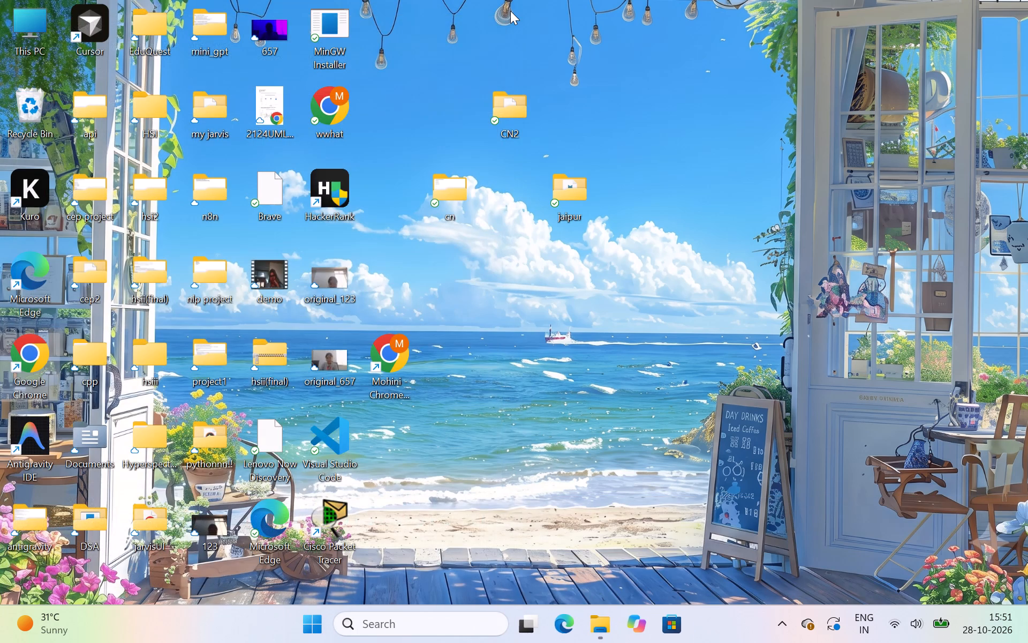
Bring up the system's shut-down and sign-out options.
key(super+x)
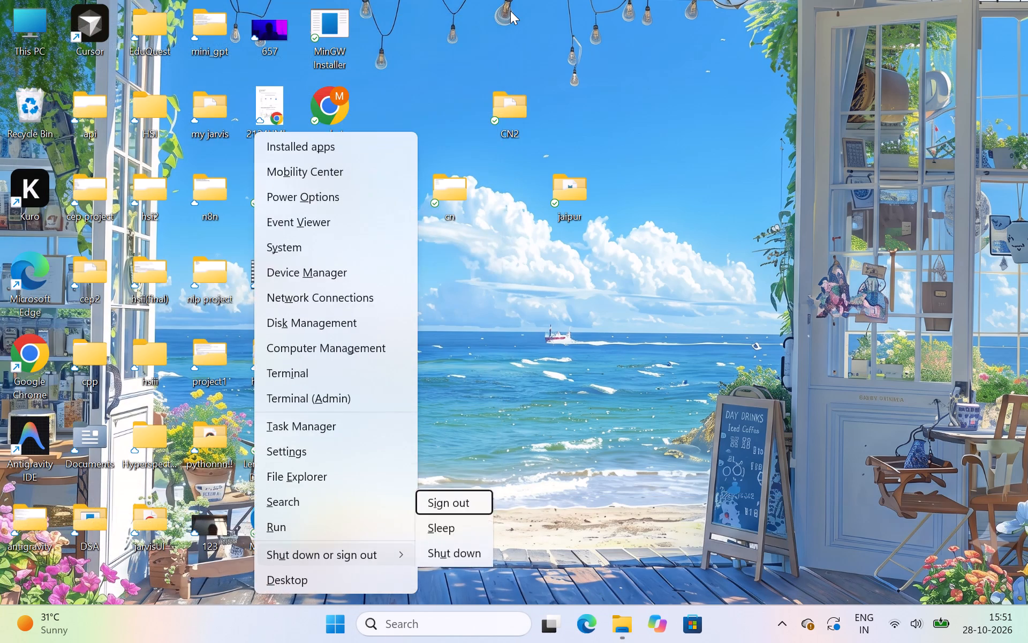